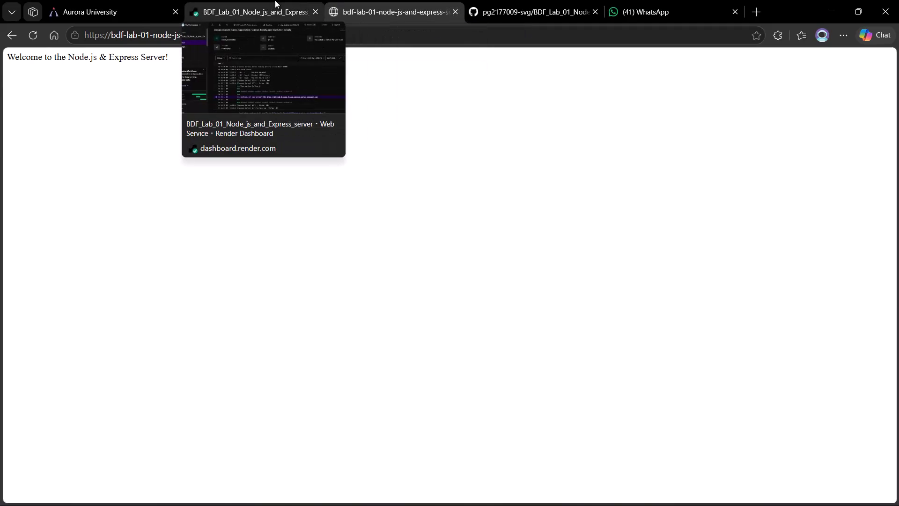
# Check the deployment details and logs of the BDF_Lab_01 Node.js and Express service on the Render dashboard.
pyautogui.click(275, 0)
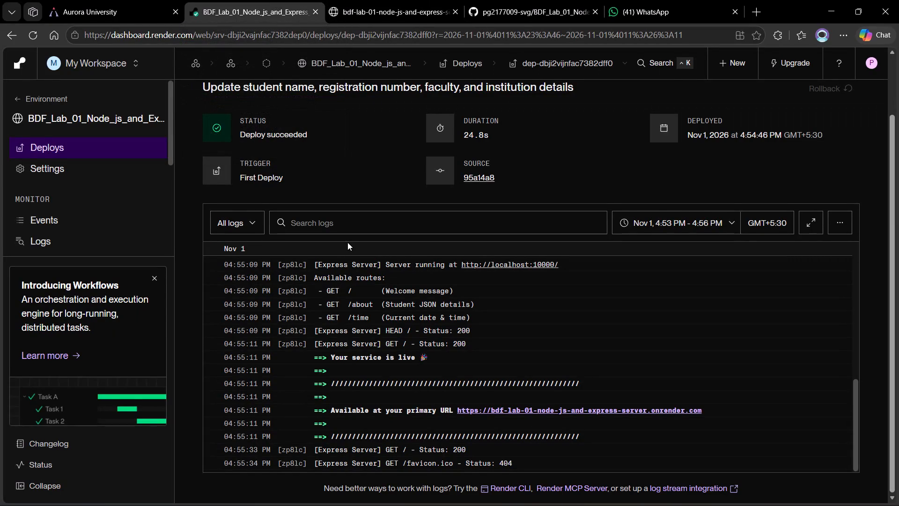
pyautogui.scroll(-2, 347, 242)
pyautogui.scroll(-2, 401, 429)
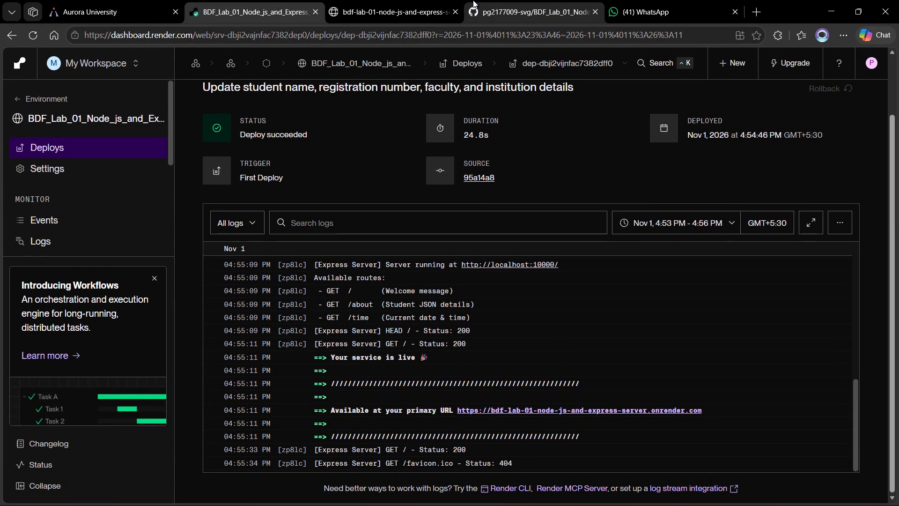
pyautogui.hscroll(1, 262, 74)
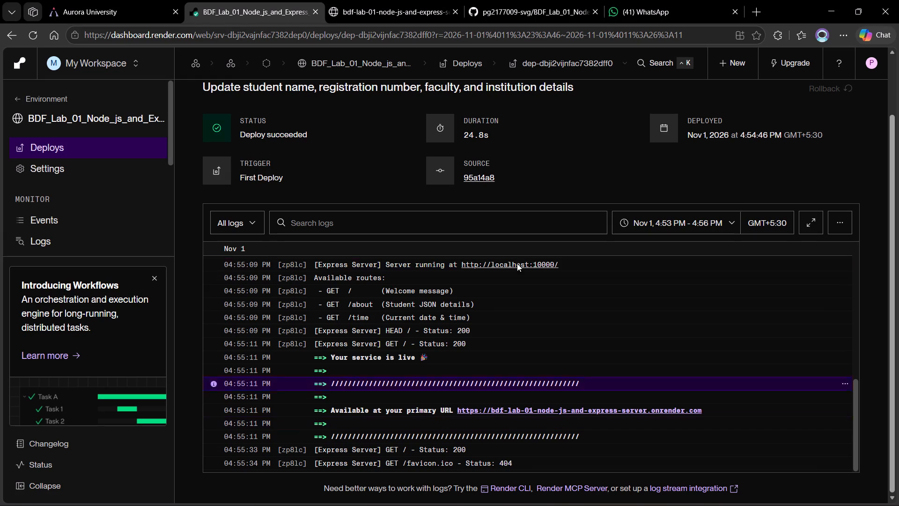
# In the browser, open the reference PDF attached to Advanced Data Structures Lab Report 1 in the Aurora University assessments.
pyautogui.click(108, 0)
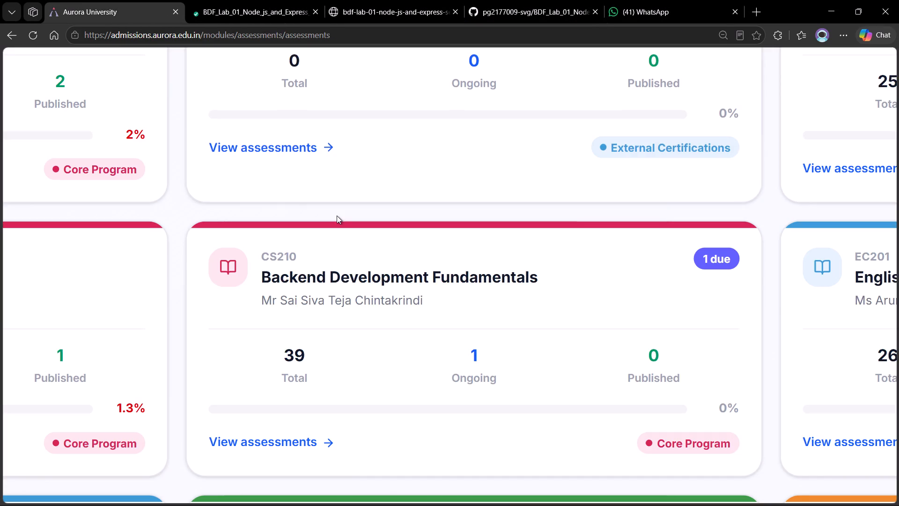
pyautogui.click(265, 163)
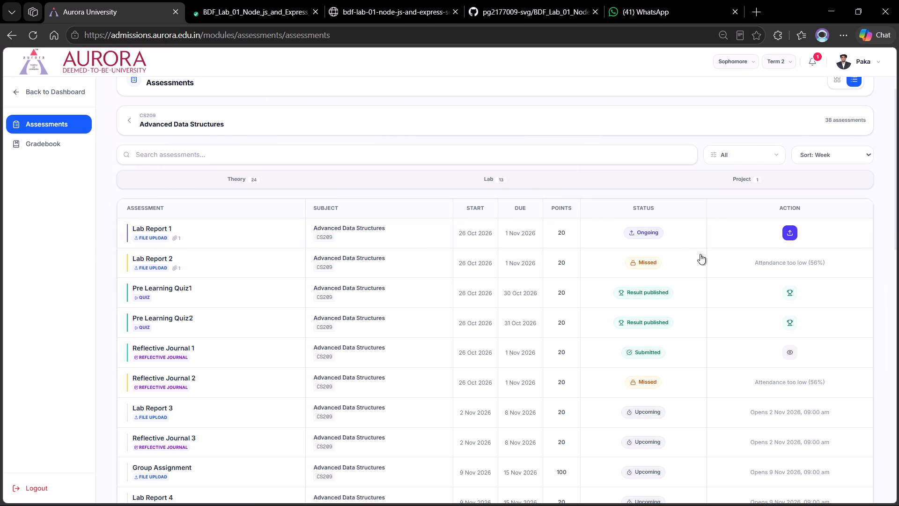
pyautogui.click(654, 237)
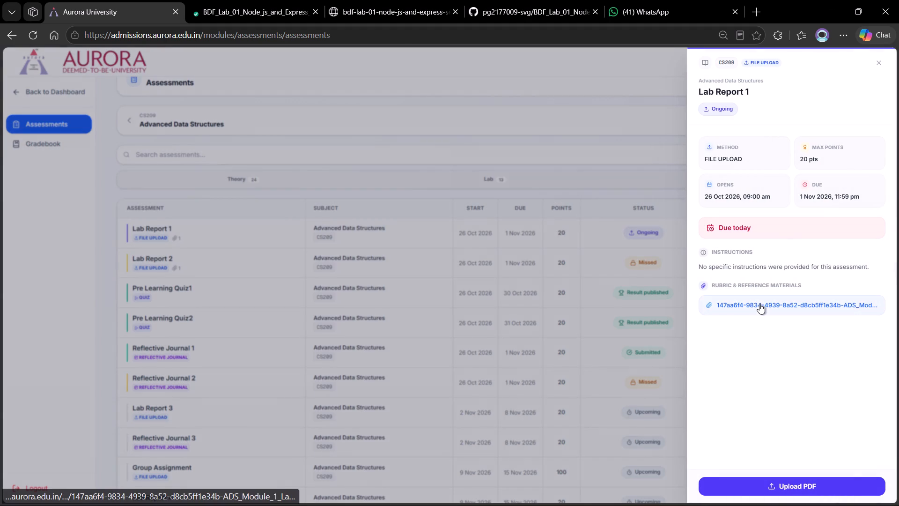
pyautogui.click(759, 304)
# Read the Module 1 lab report PDF, covering its instructions, the coding questions and the submission checklist.
pyautogui.scroll(-8, 330, 157)
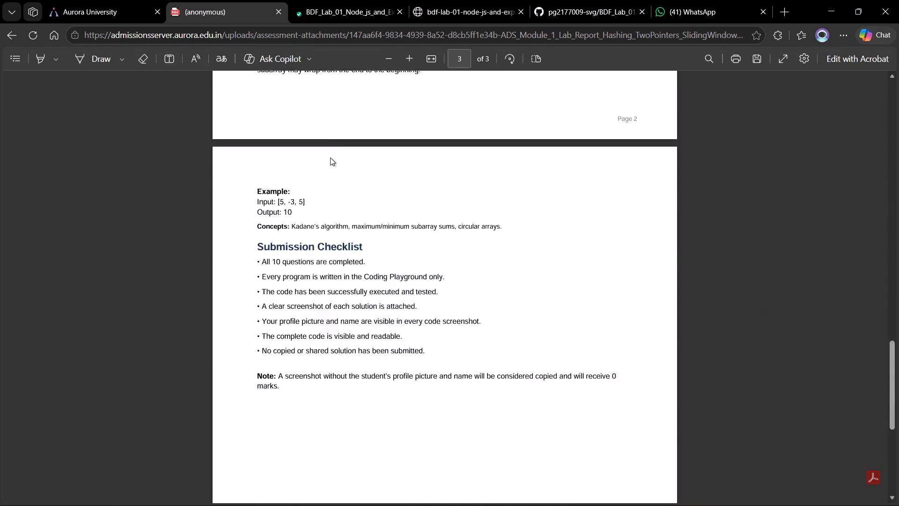
pyautogui.scroll(11, 330, 157)
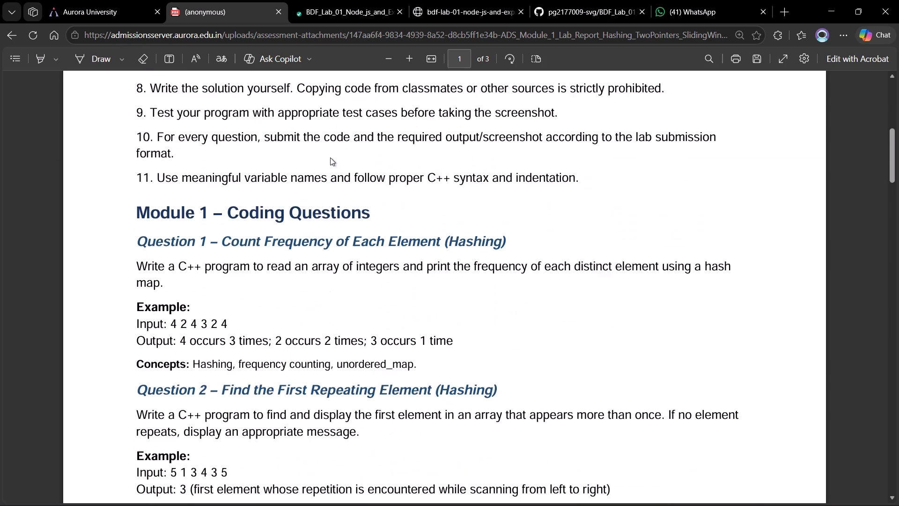
pyautogui.scroll(3, 330, 157)
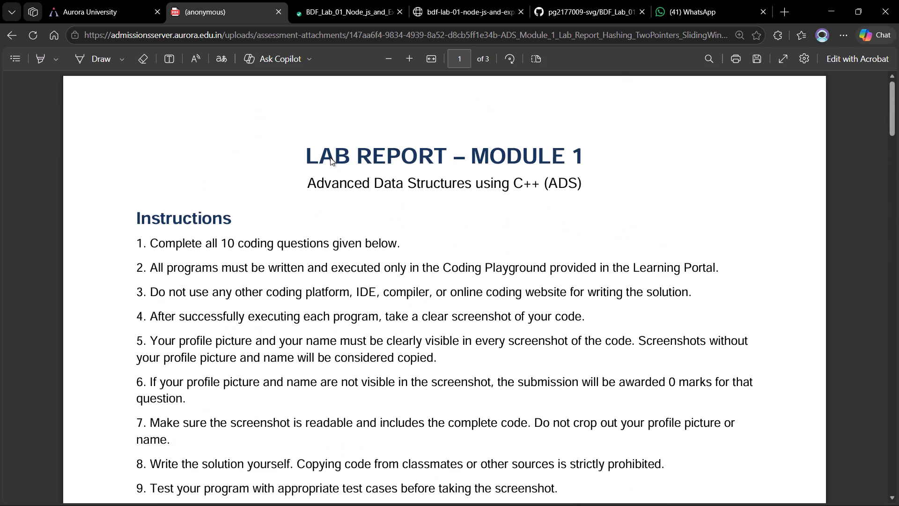
pyautogui.scroll(-4, 330, 157)
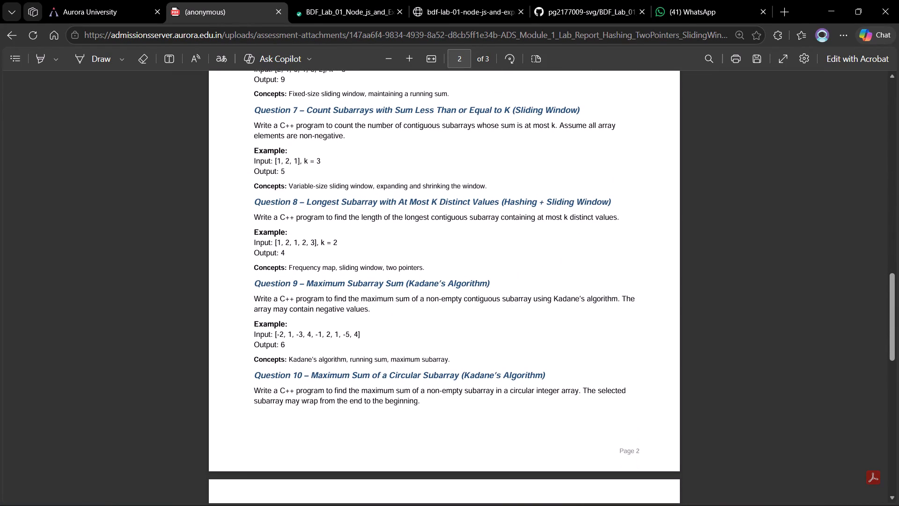
pyautogui.doubleClick(338, 111)
pyautogui.doubleClick(334, 113)
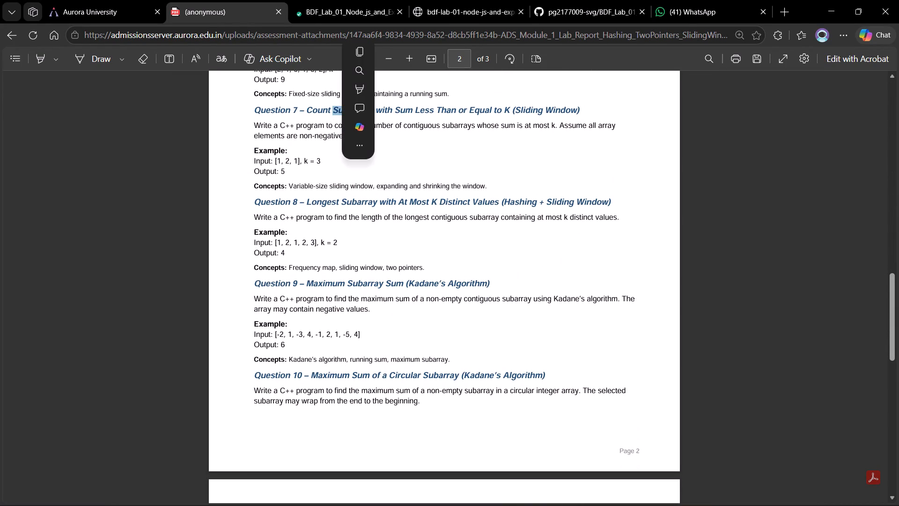
pyautogui.click(438, 184)
pyautogui.scroll(-4, 438, 184)
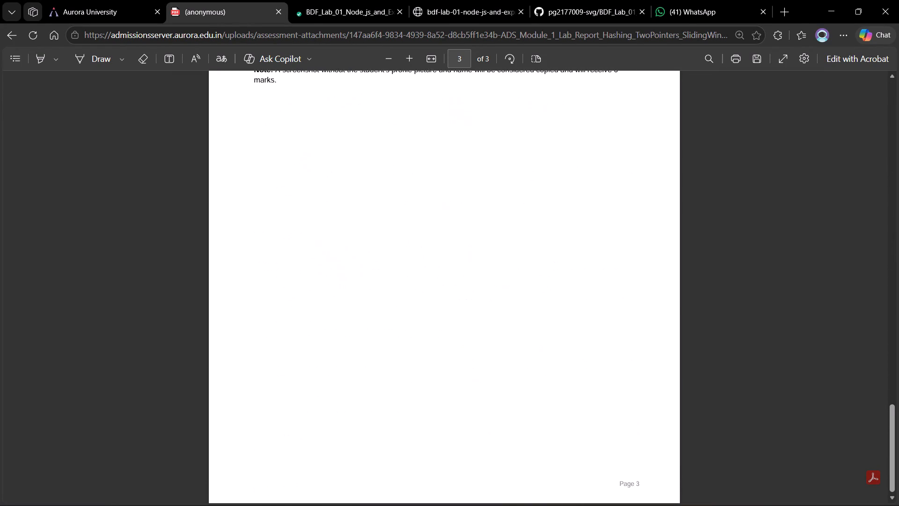
pyautogui.scroll(14, 438, 184)
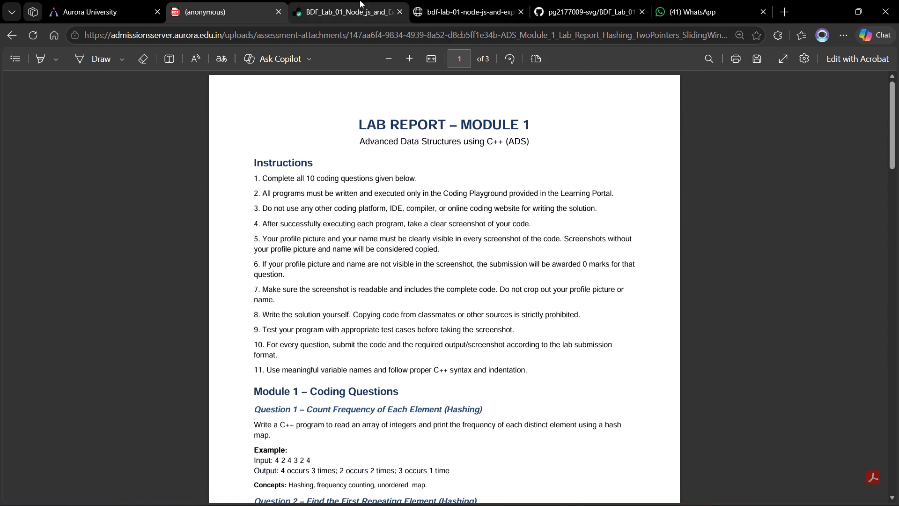
# Close the live page of the deployed Node.js and Express server.
pyautogui.click(360, 0)
pyautogui.click(419, 0)
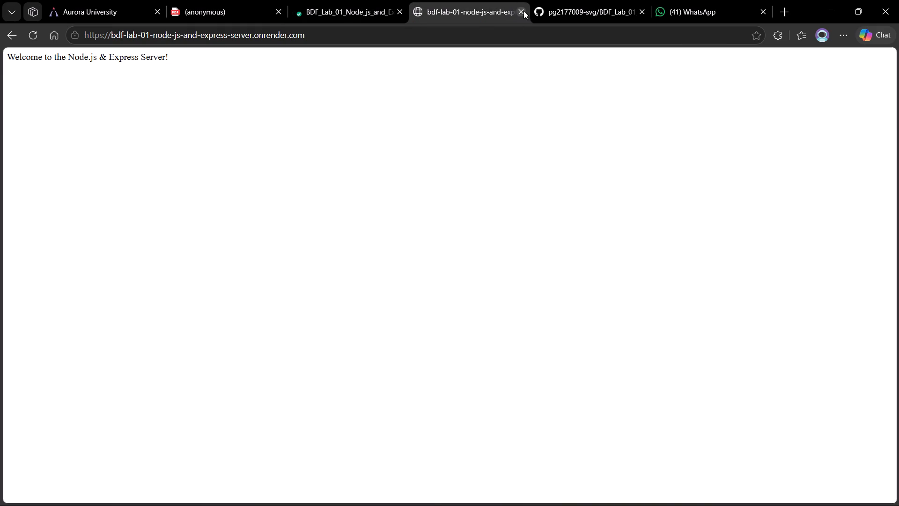
pyautogui.click(518, 12)
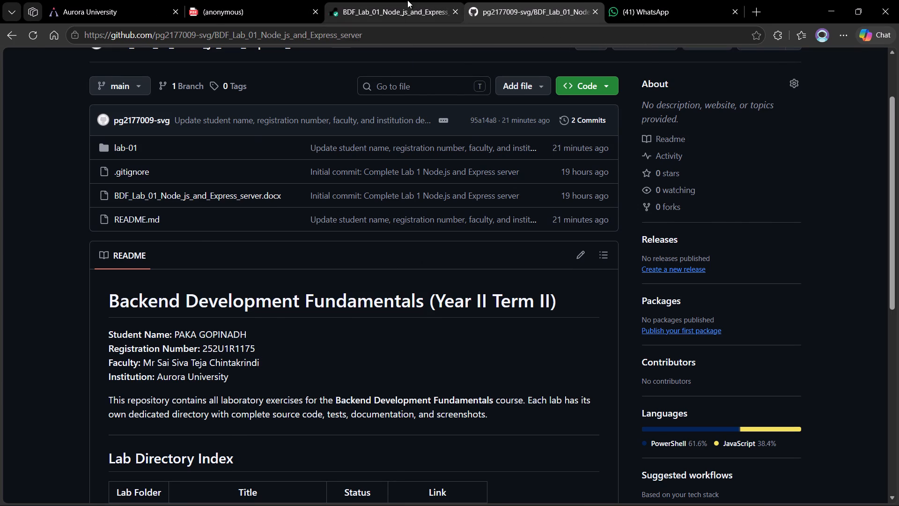
# Review the log entries of the BDF_Lab_01 deployment on Render, including the available routes and primary URL.
pyautogui.click(407, 0)
pyautogui.scroll(3, 445, 246)
pyautogui.scroll(-3, 445, 246)
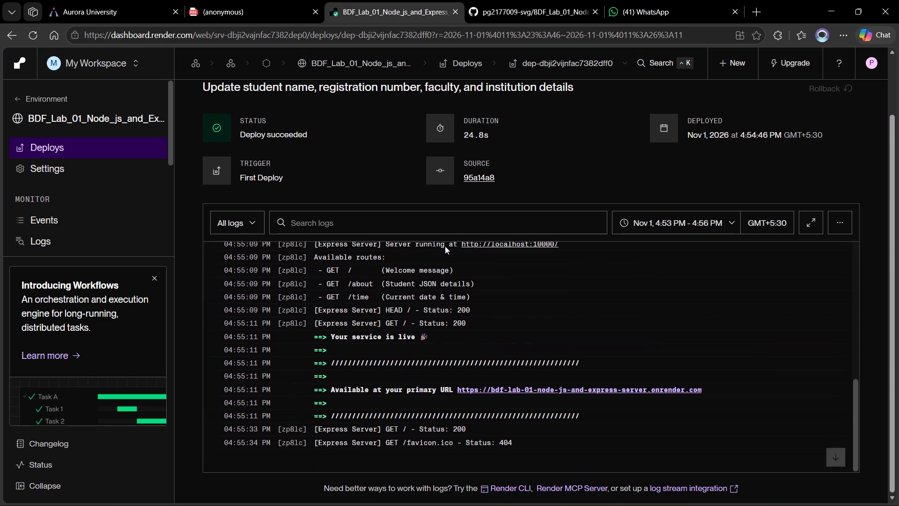
pyautogui.scroll(-2, 400, 363)
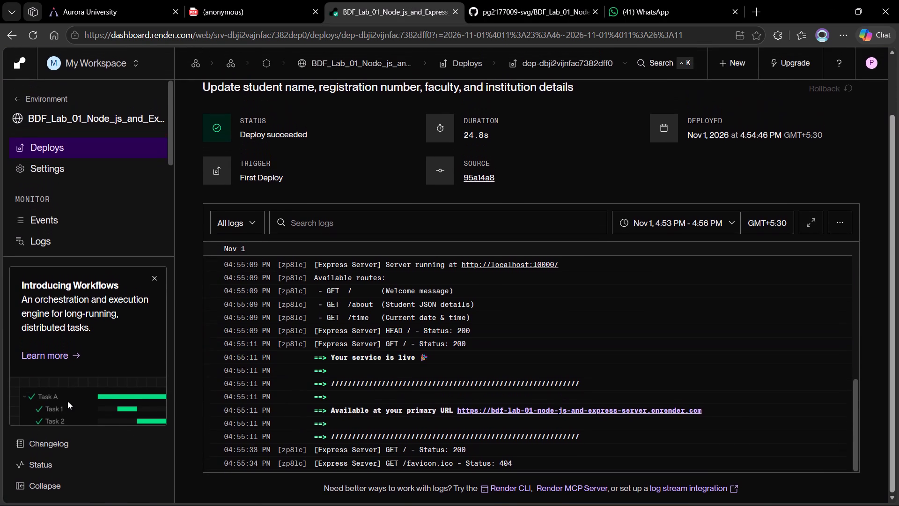
pyautogui.scroll(-4, 67, 401)
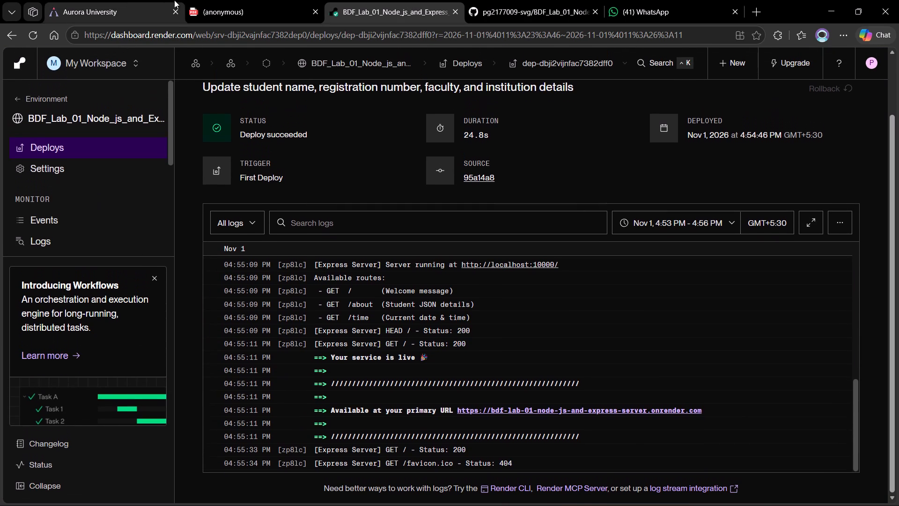
# Close the Module 1 lab report PDF.
pyautogui.click(239, 0)
pyautogui.click(317, 10)
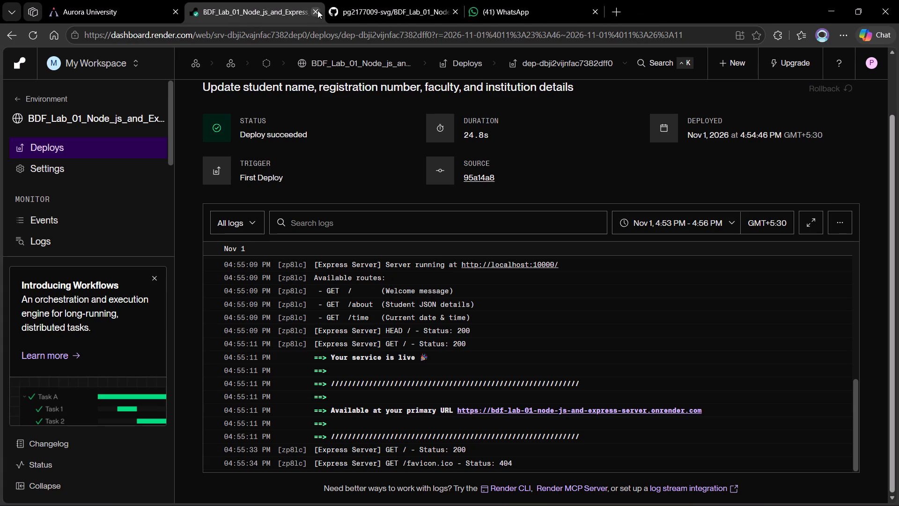
# Return to the Aurora University assessments and close the Lab Report 1 details.
pyautogui.click(416, 0)
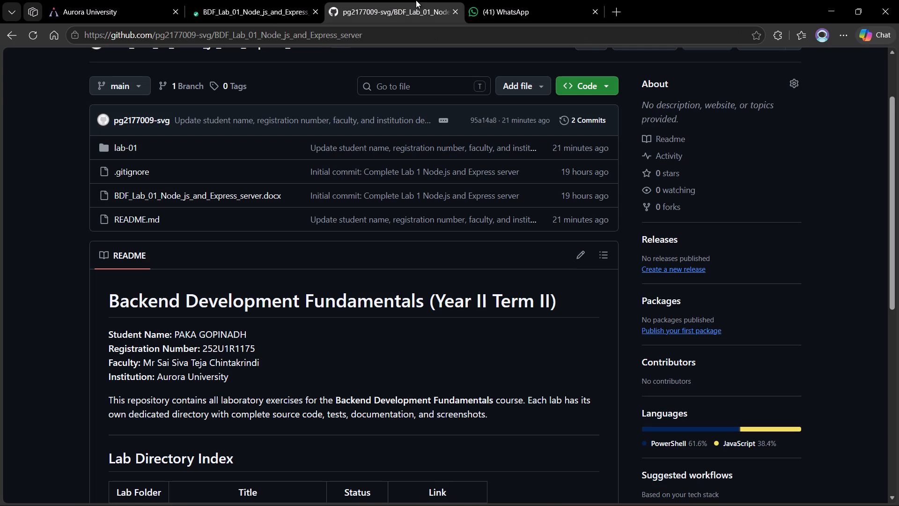
pyautogui.click(129, 0)
pyautogui.click(244, 259)
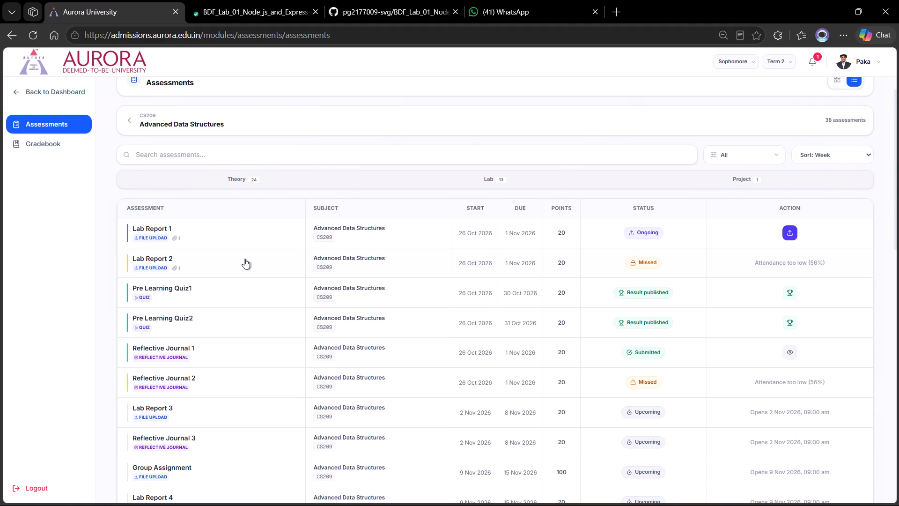
# Check the public view of the BDF_Lab_01_Node_js_and_Express_server GitHub repository in an InPrivate window using its copied address, and close that window.
pyautogui.click(356, 0)
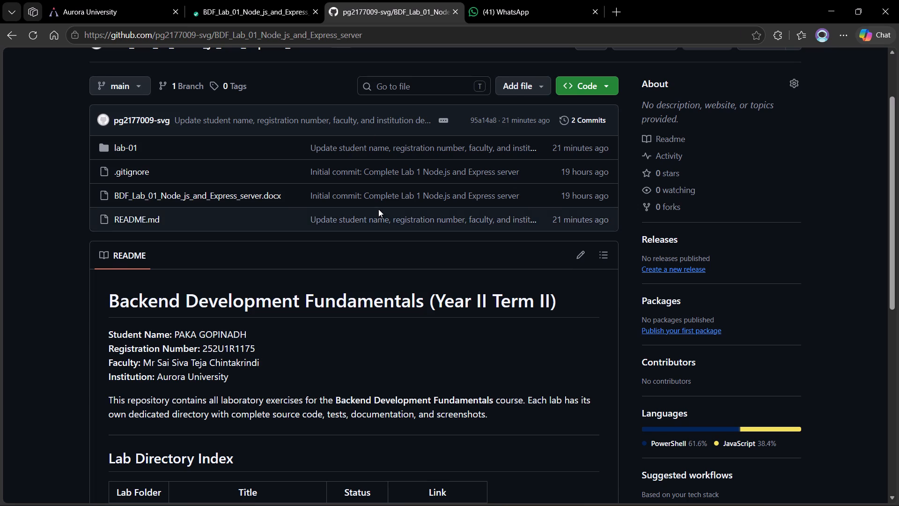
pyautogui.scroll(6, 378, 209)
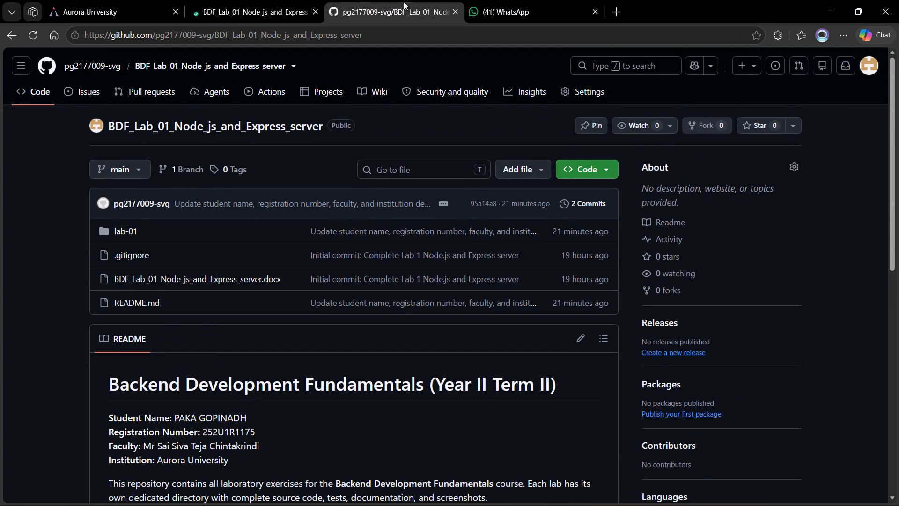
pyautogui.click(388, 35)
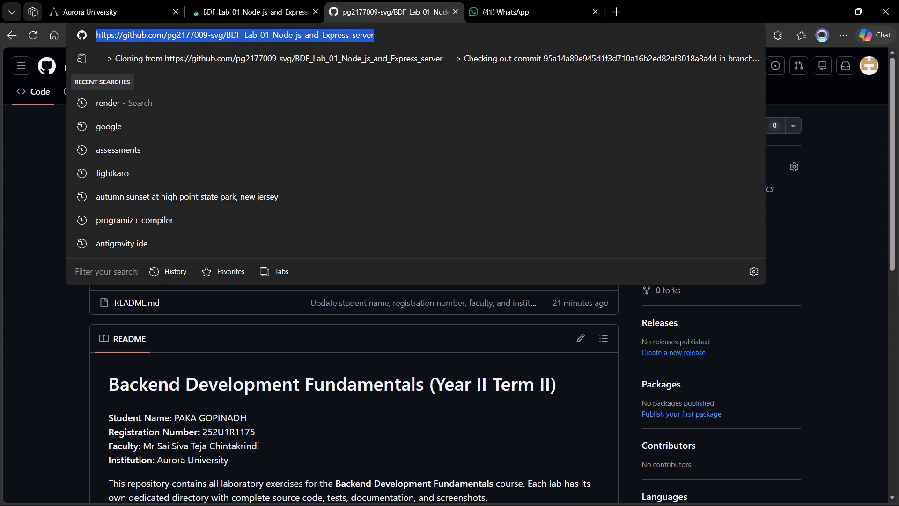
pyautogui.hotkey('ctrl', 'c')
pyautogui.hotkey('ctrl', 'shift', 'n')
pyautogui.hotkey('ctrl', 'v')
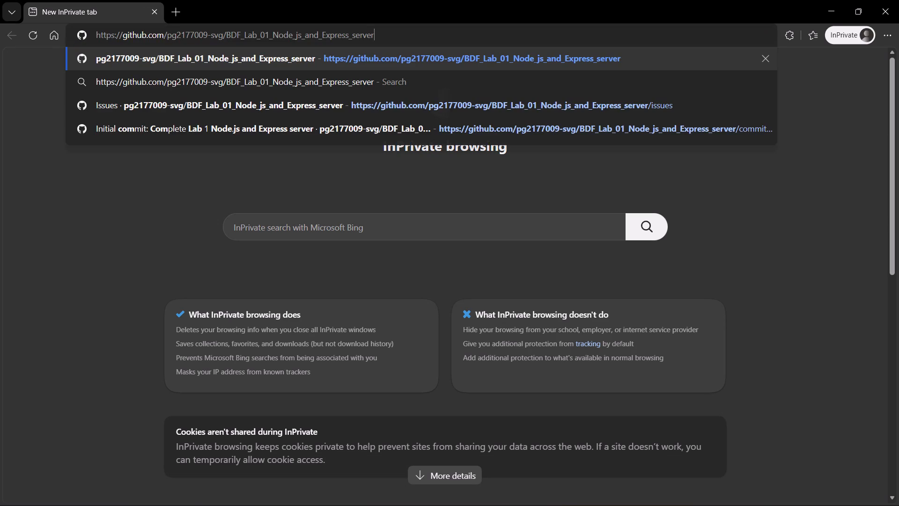
pyautogui.press('Return')
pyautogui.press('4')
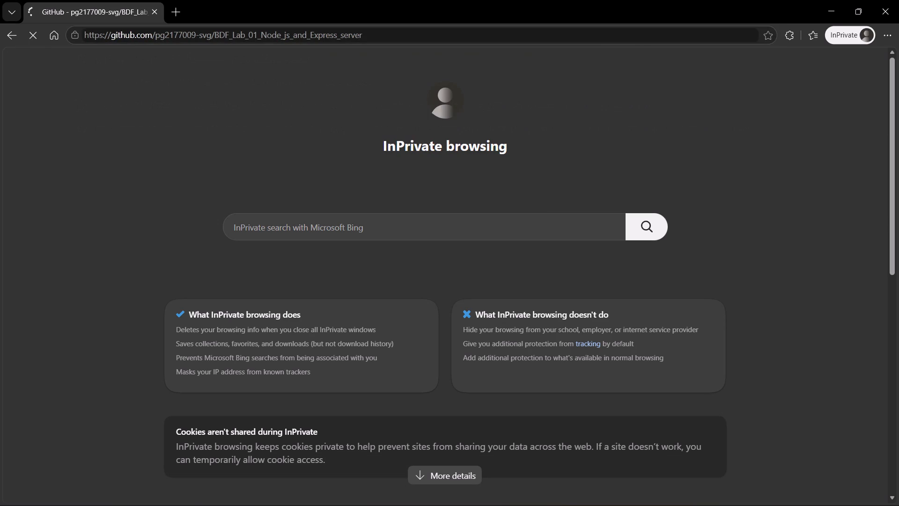
pyautogui.scroll(-2, 404, 232)
pyautogui.scroll(5, 404, 232)
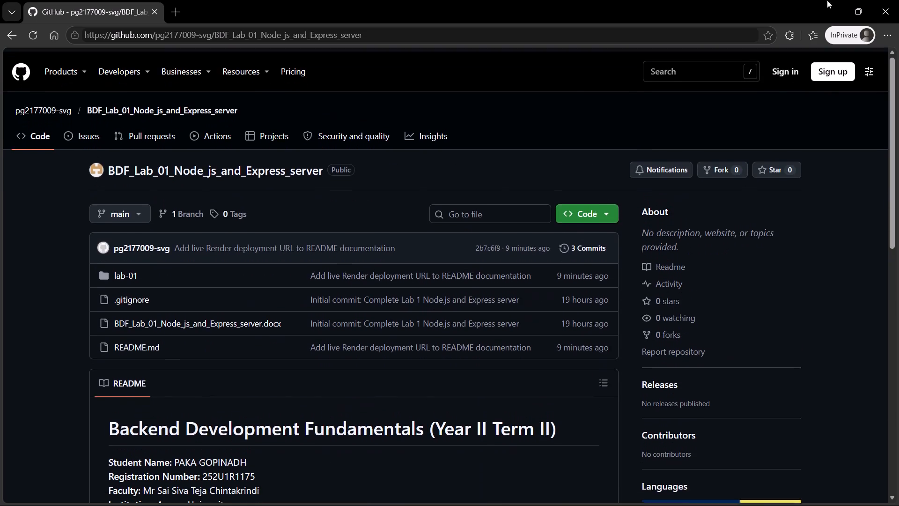
pyautogui.click(897, 15)
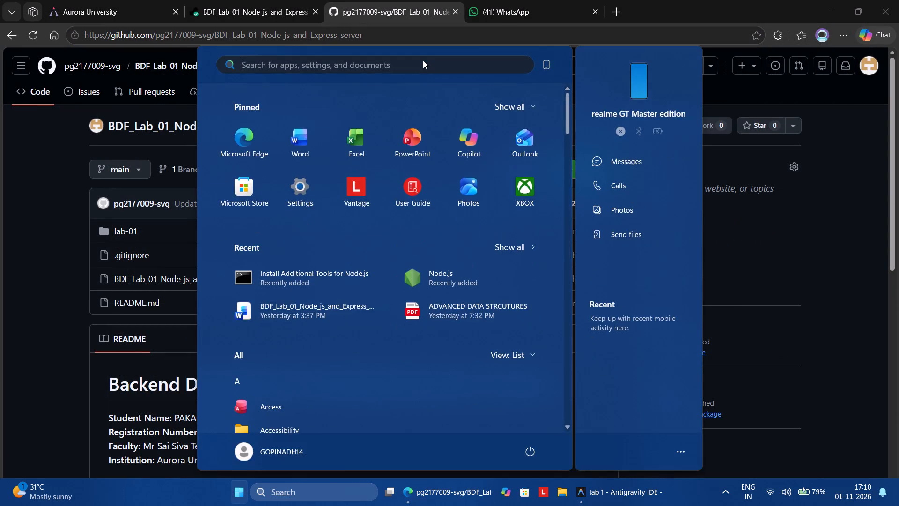
# Launch Word and start a blank document.
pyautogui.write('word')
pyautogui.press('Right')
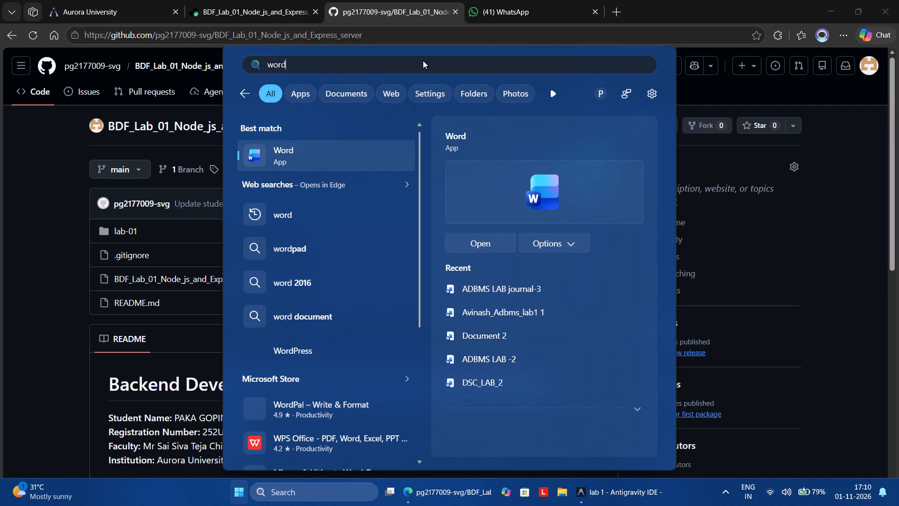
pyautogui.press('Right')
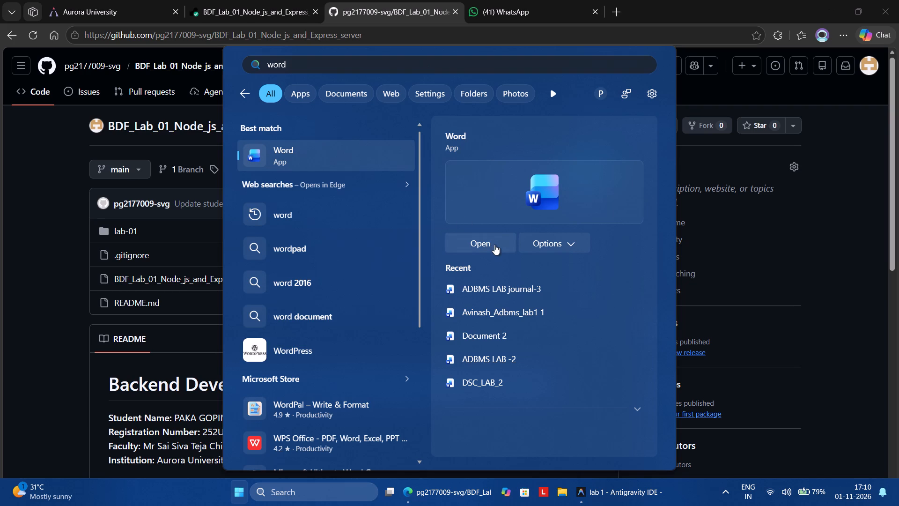
pyautogui.click(494, 245)
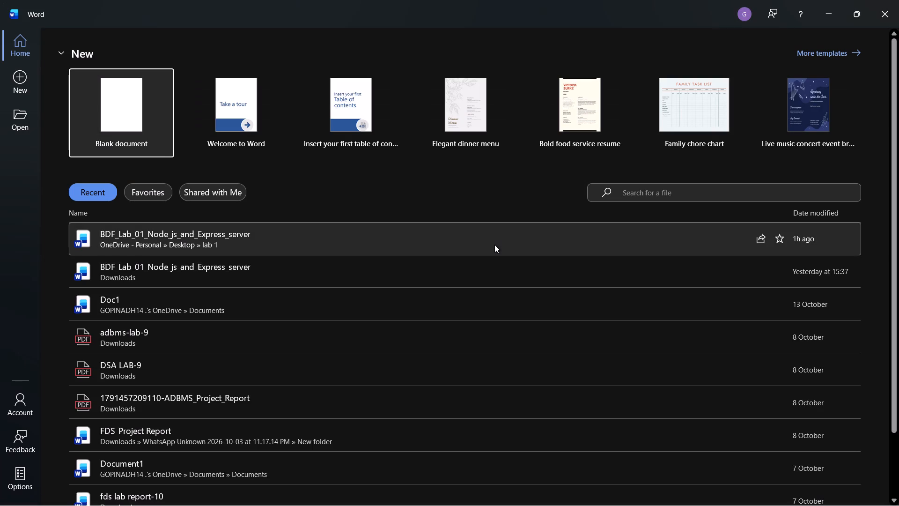
pyautogui.click(133, 132)
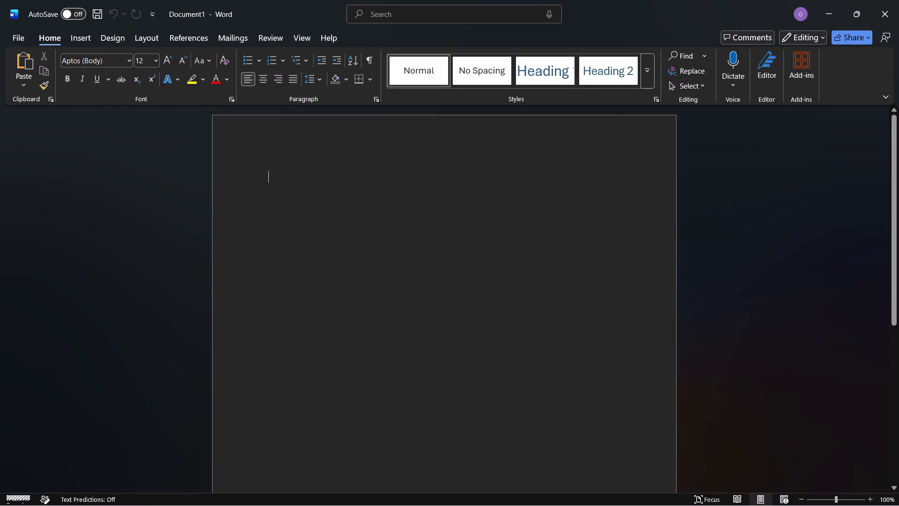
pyautogui.click(282, 195)
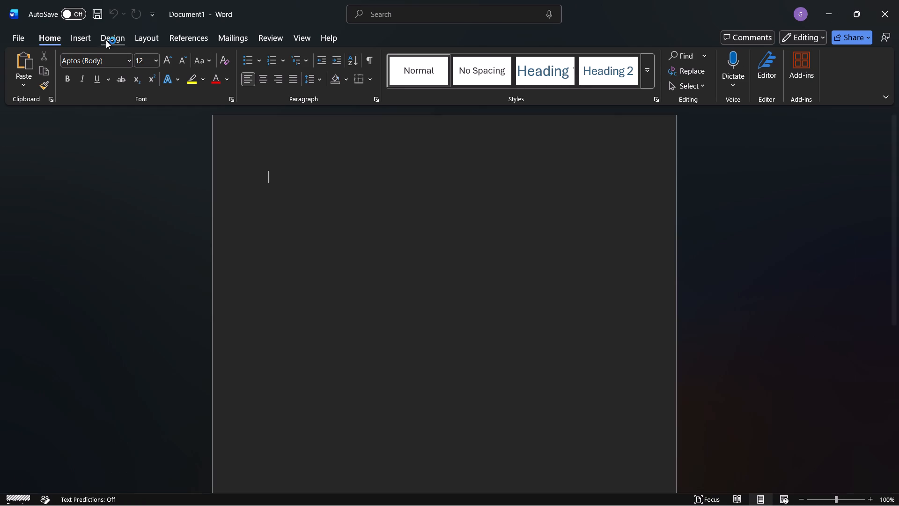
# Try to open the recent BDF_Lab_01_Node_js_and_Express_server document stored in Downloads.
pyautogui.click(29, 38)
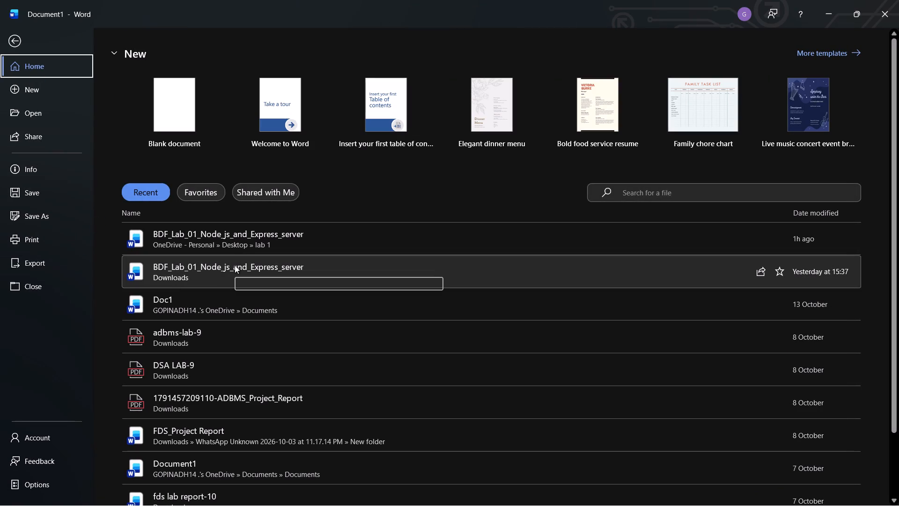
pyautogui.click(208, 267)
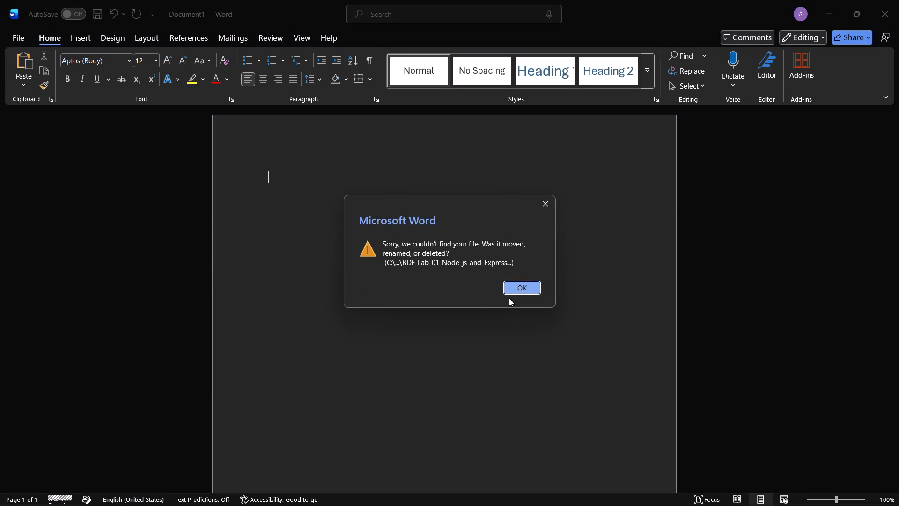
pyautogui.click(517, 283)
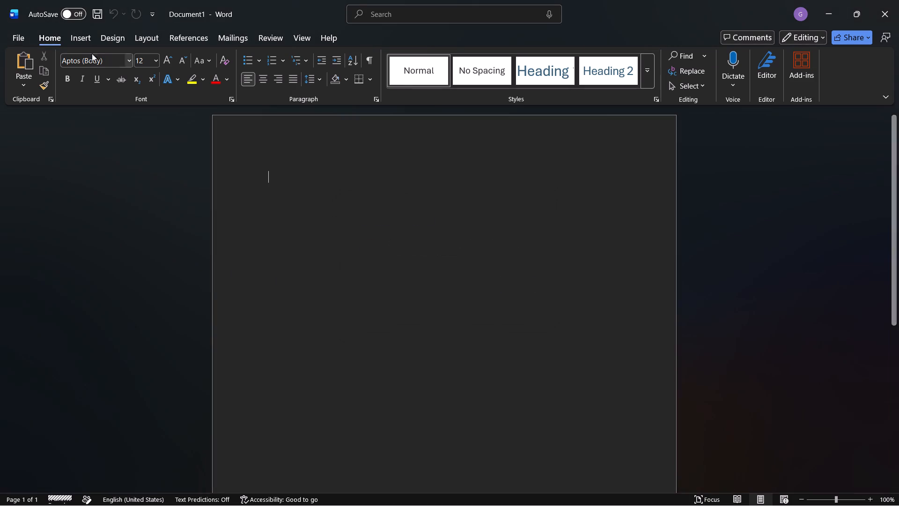
# Open the recent BDF_Lab_01_Node_js_and_Express_server document from the OneDrive Desktop folder lab 1.
pyautogui.click(11, 42)
pyautogui.click(215, 249)
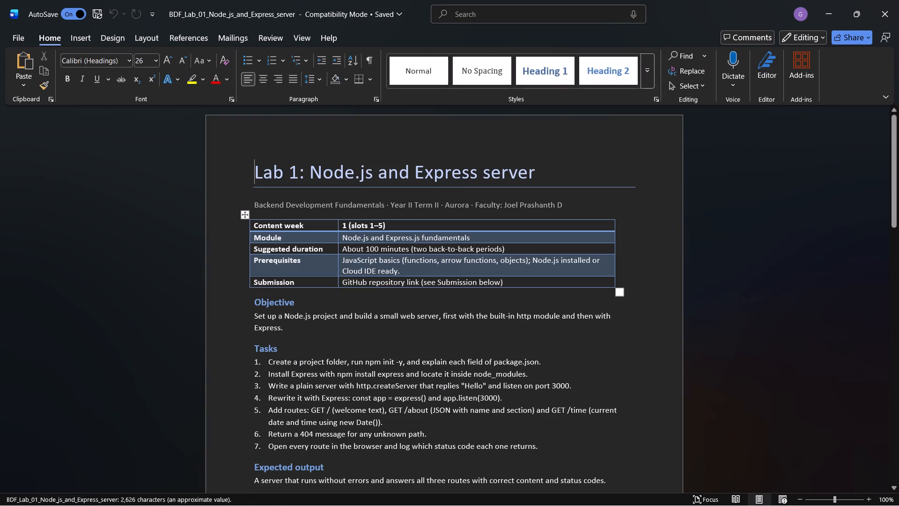
# Close the BDF_Lab_01_Node_js_and_Express_server document.
pyautogui.click(898, 0)
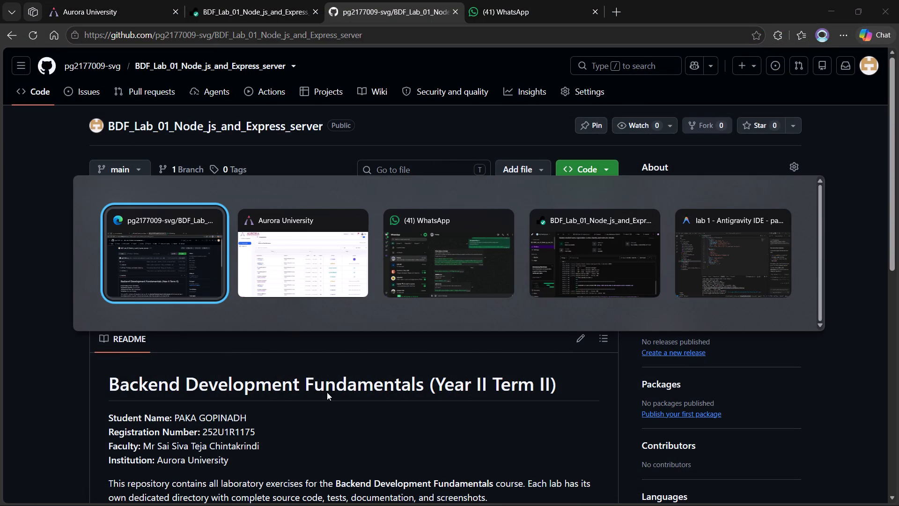
# Launch Word again and open the recent adbms-lab-9 PDF from Downloads.
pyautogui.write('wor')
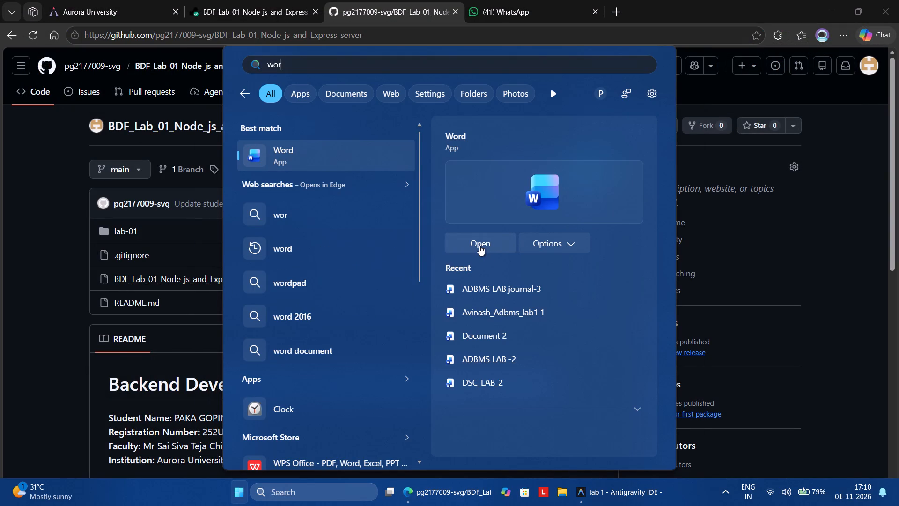
pyautogui.click(479, 246)
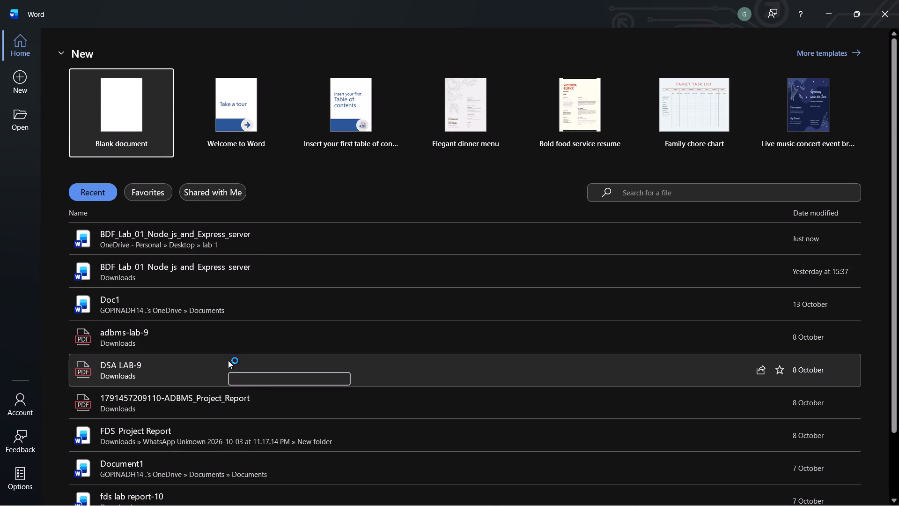
pyautogui.click(172, 335)
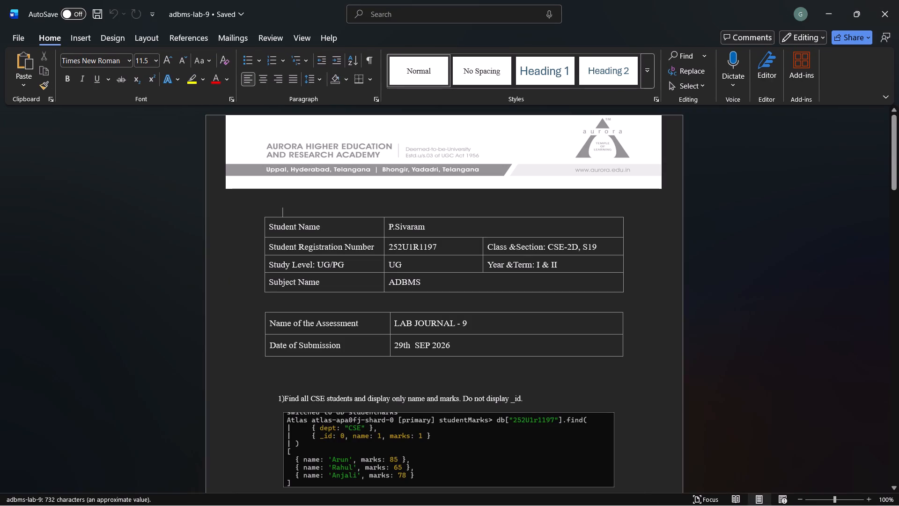
# Cut the student details and assessment tables from the start of adbms-lab-9, and close that document.
pyautogui.moveTo(258, 220); pyautogui.dragTo(582, 350)
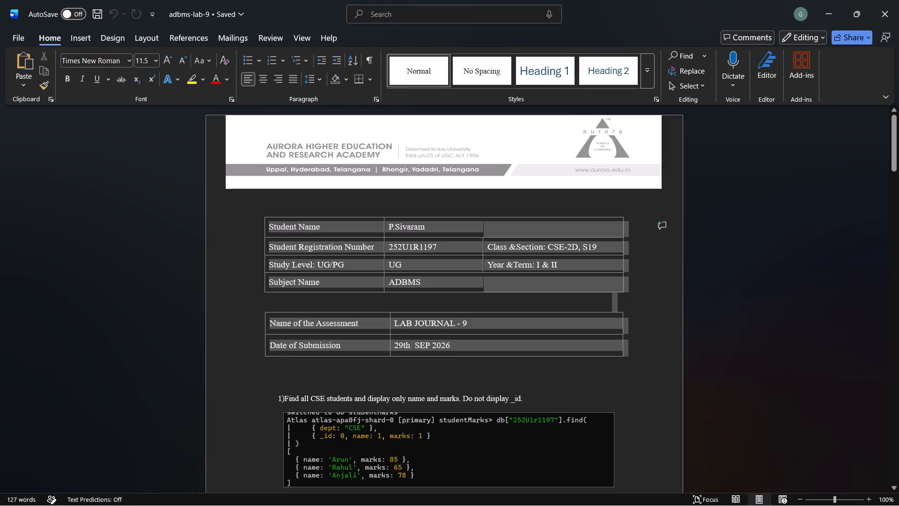
pyautogui.moveTo(582, 350); pyautogui.dragTo(627, 359)
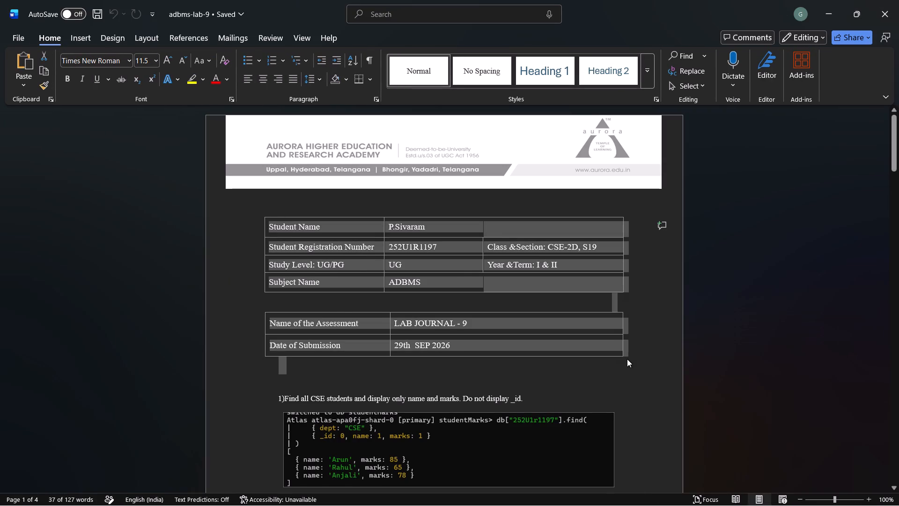
pyautogui.hotkey('ctrl', 'x')
pyautogui.click(898, 0)
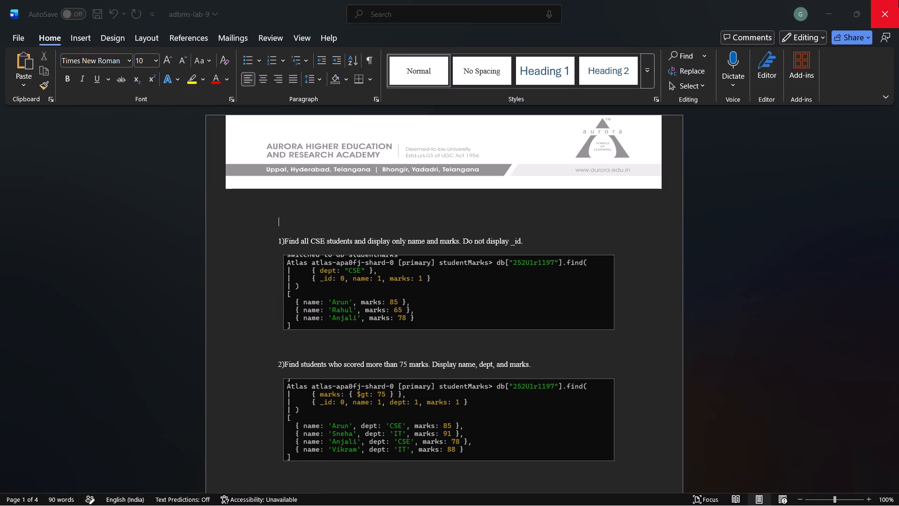
# Finish closing the adbms-lab-9 document.
pyautogui.click(492, 338)
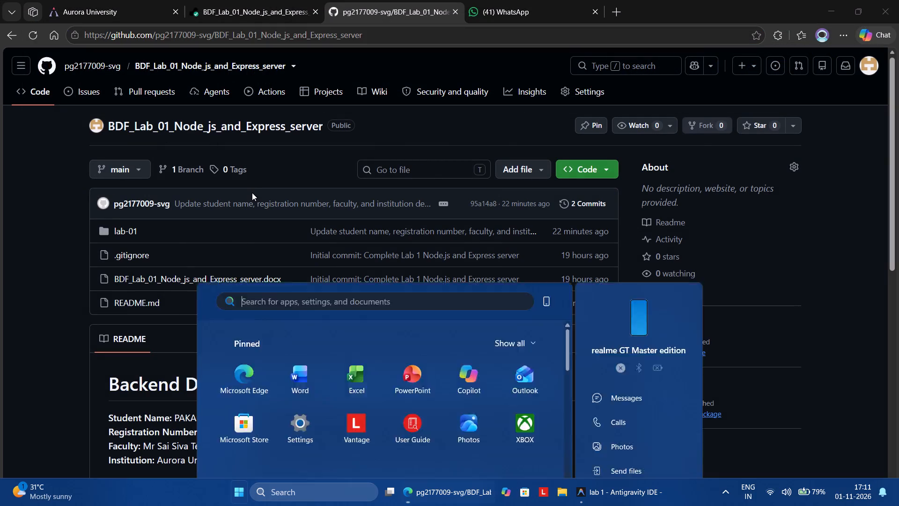
# Launch Word again and create a new blank document for the lab report.
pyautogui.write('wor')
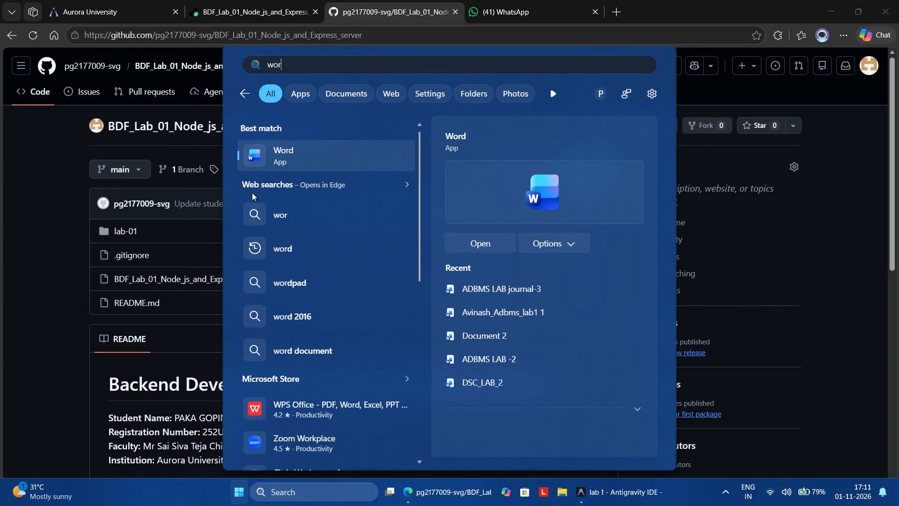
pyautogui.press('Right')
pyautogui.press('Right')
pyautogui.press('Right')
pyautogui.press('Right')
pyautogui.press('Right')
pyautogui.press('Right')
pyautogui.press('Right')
pyautogui.click(463, 238)
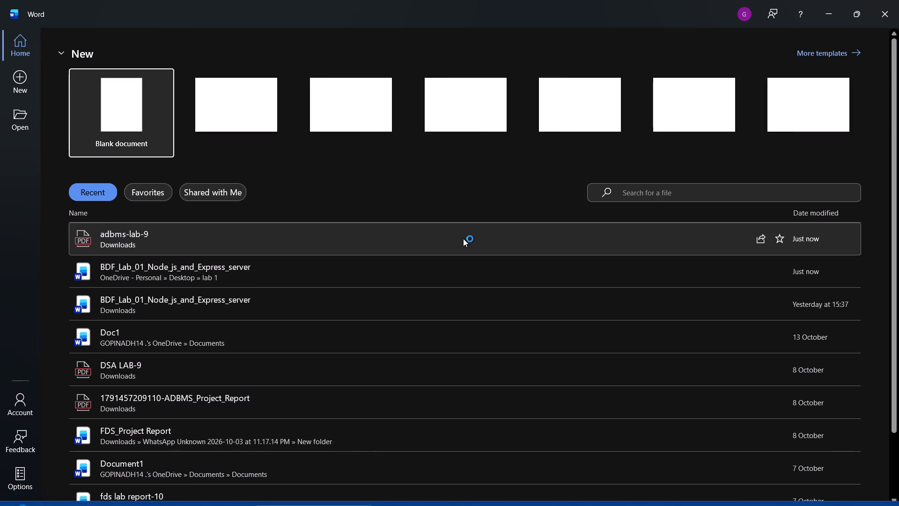
pyautogui.click(123, 97)
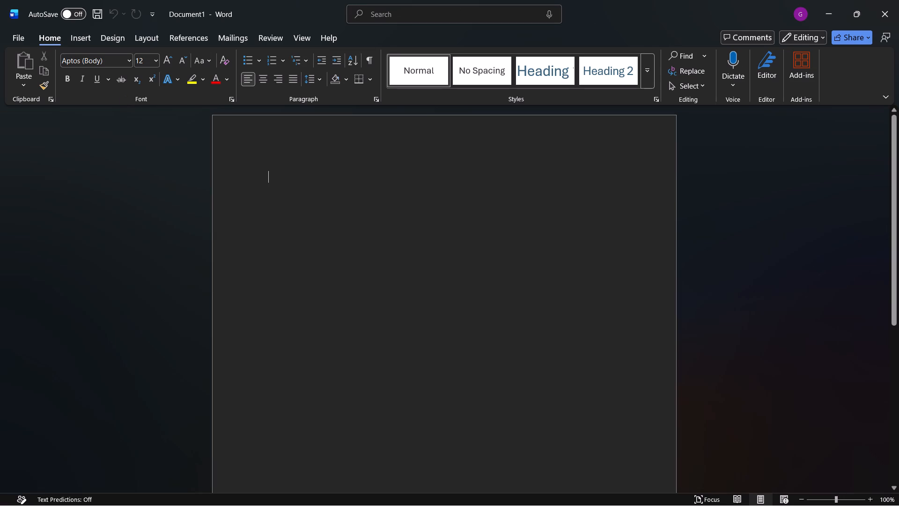
# Paste the copied student details and assessment details tables from the clipboard history into the blank document.
pyautogui.click(323, 253)
pyautogui.hotkey('ctrl', 'v')
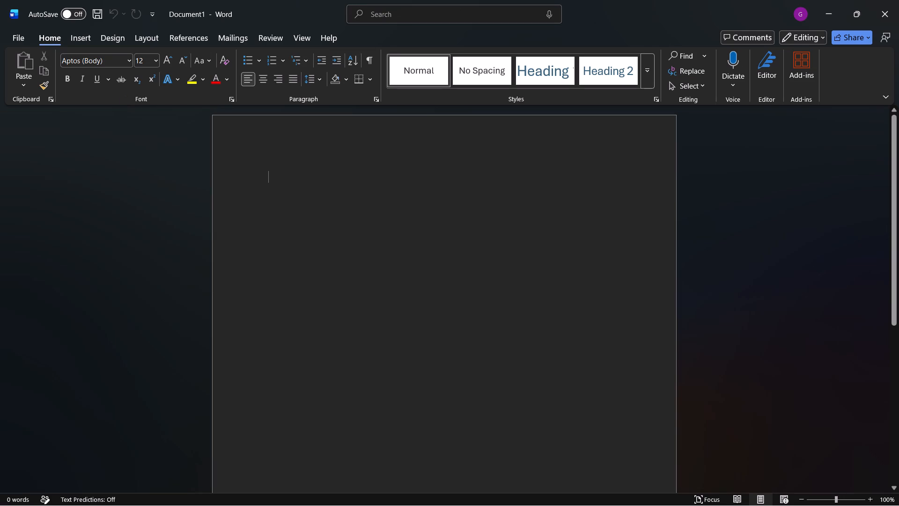
pyautogui.hotkey('ctrl', 'v')
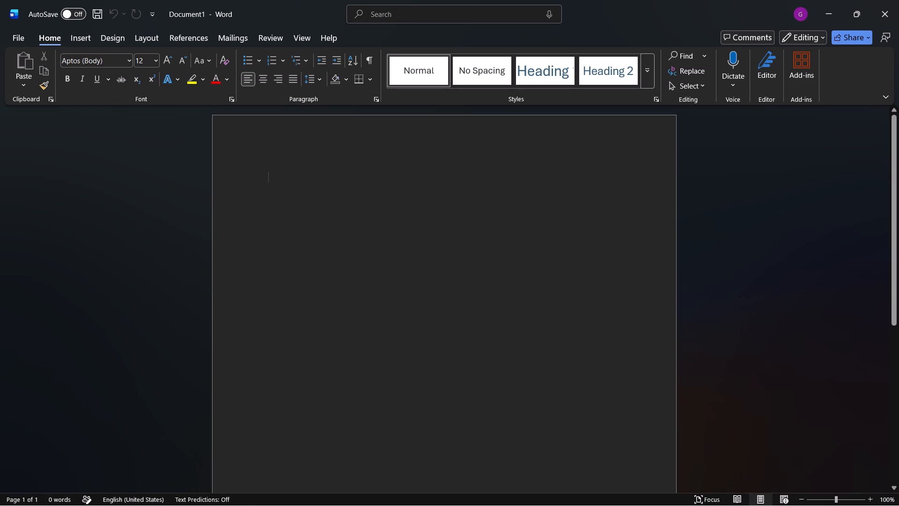
pyautogui.hotkey('ctrl', 'v')
pyautogui.hotkey('ctrl', 'v')
pyautogui.hotkey('ctrl', 'v')
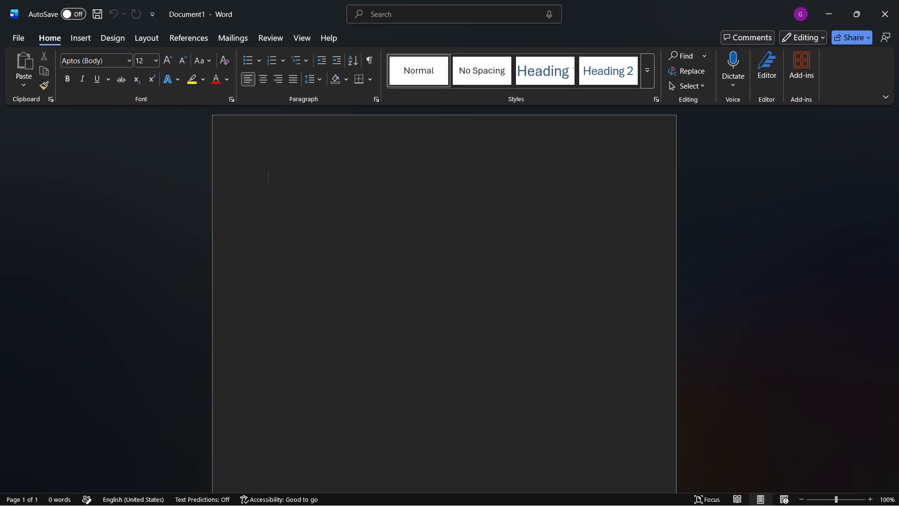
pyautogui.doubleClick(323, 253)
pyautogui.hotkey('ctrl', 'v')
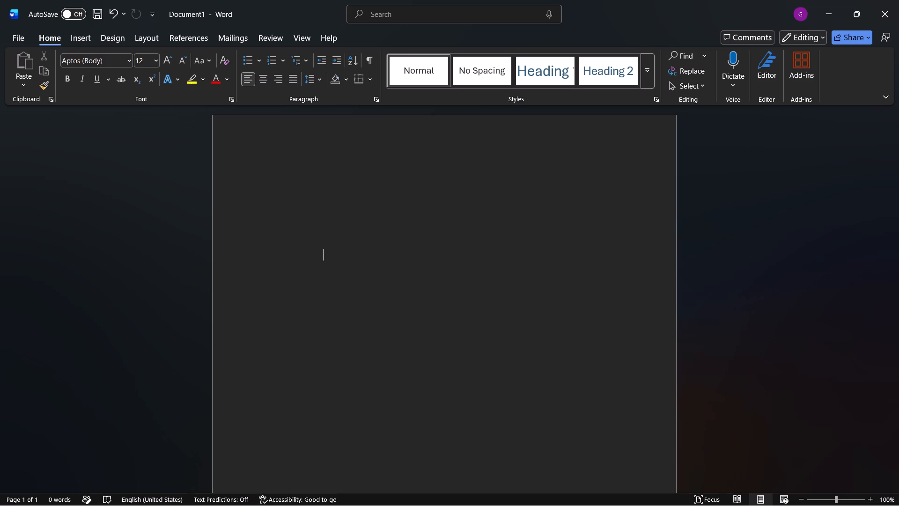
pyautogui.hotkey('ctrl', 'v')
pyautogui.press('super+v')
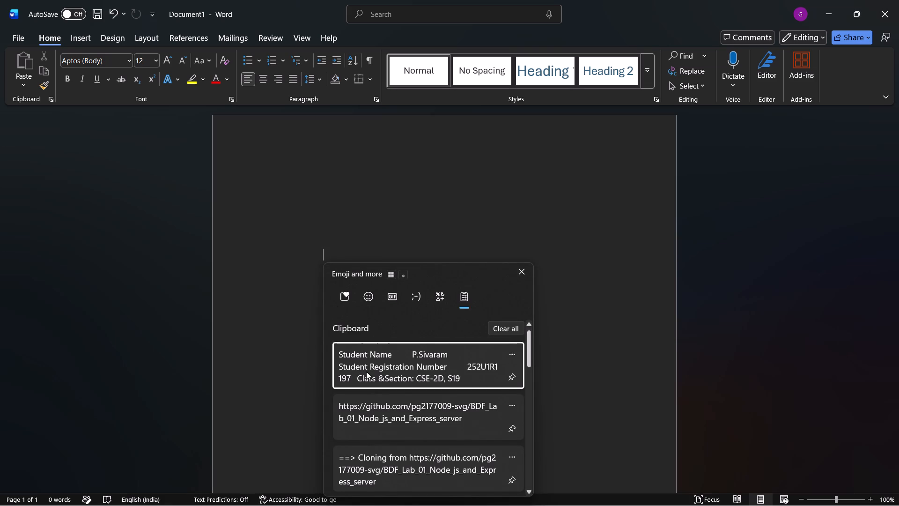
pyautogui.click(366, 372)
pyautogui.hotkey('ctrl', 'v')
# Apply Keep Source Formatting to the pasted student and assessment tables.
pyautogui.scroll(-1, 419, 248)
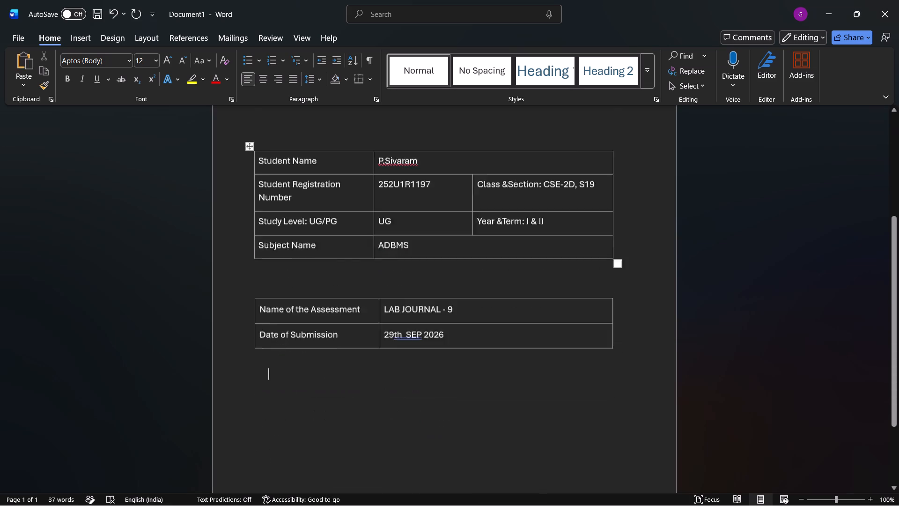
pyautogui.scroll(-1, 419, 248)
pyautogui.scroll(1, 446, 279)
pyautogui.click(622, 358)
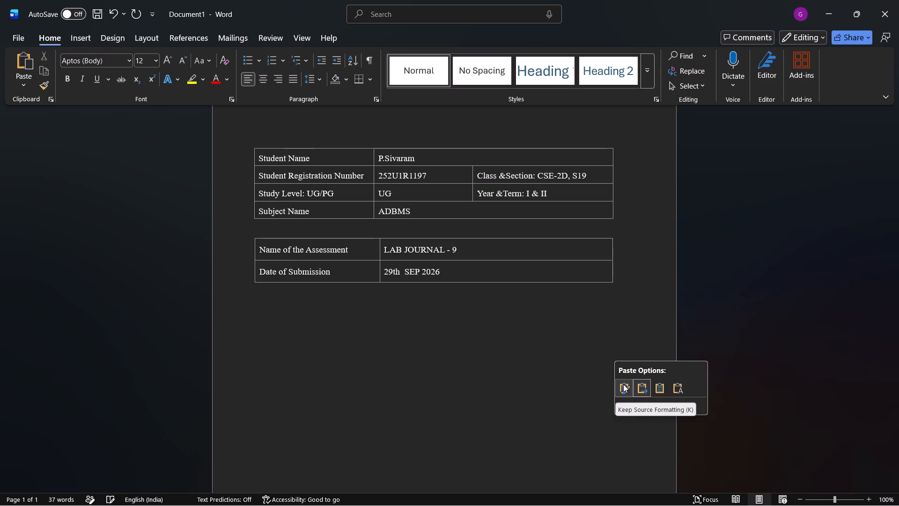
pyautogui.click(623, 384)
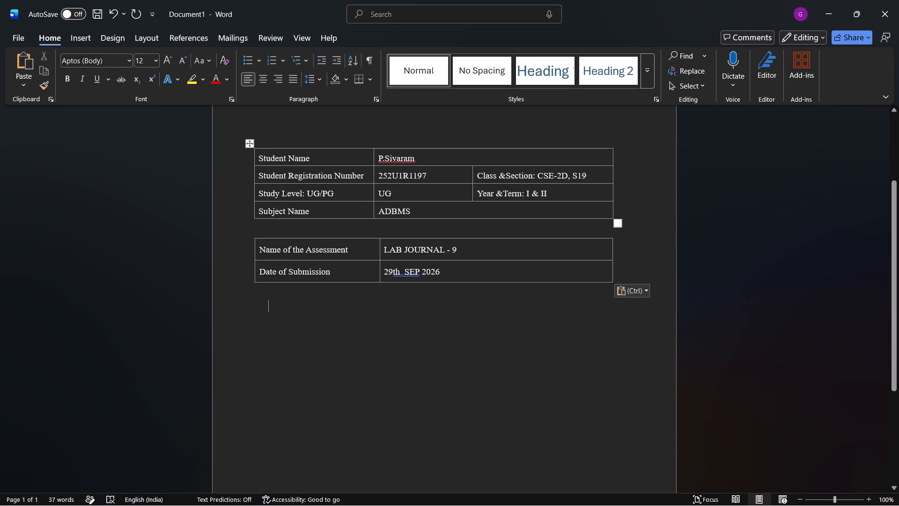
# Replace the existing entry in the Student Name cell with the current student's full name in capitals.
pyautogui.click(421, 160)
pyautogui.press('BackSpace')
pyautogui.press('BackSpace')
pyautogui.press('BackSpace')
pyautogui.press('BackSpace')
pyautogui.press('BackSpace')
pyautogui.press('BackSpace')
pyautogui.press('BackSpace')
pyautogui.press('BackSpace')
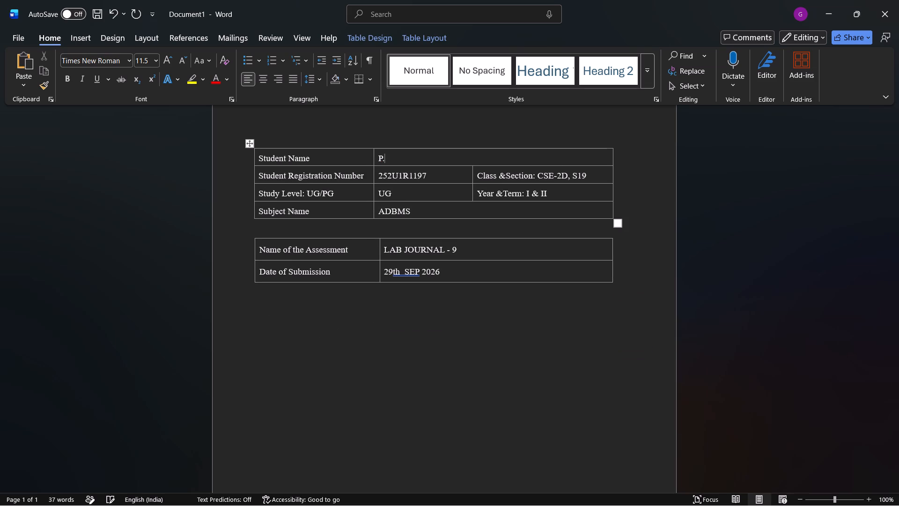
pyautogui.press('BackSpace')
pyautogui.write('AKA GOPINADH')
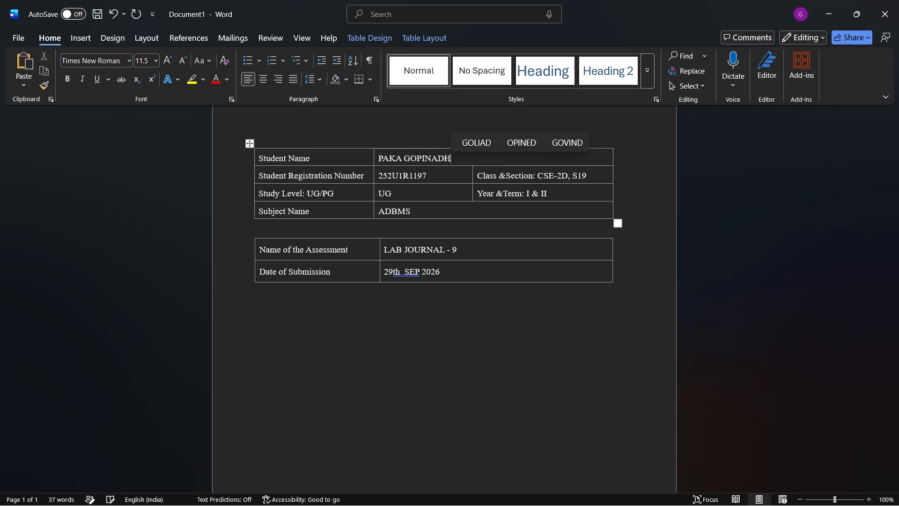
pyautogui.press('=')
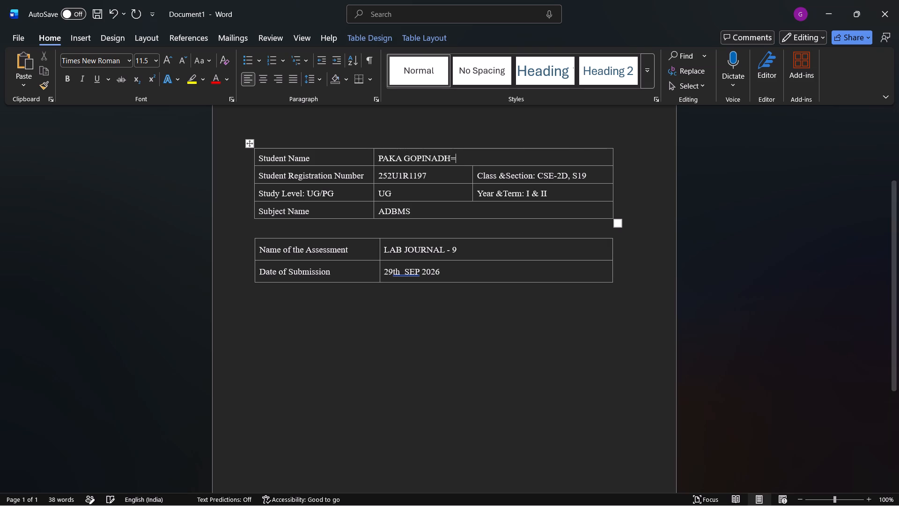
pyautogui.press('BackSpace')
# Replace the final digits in the Student Registration Number cell with those of the current student's number.
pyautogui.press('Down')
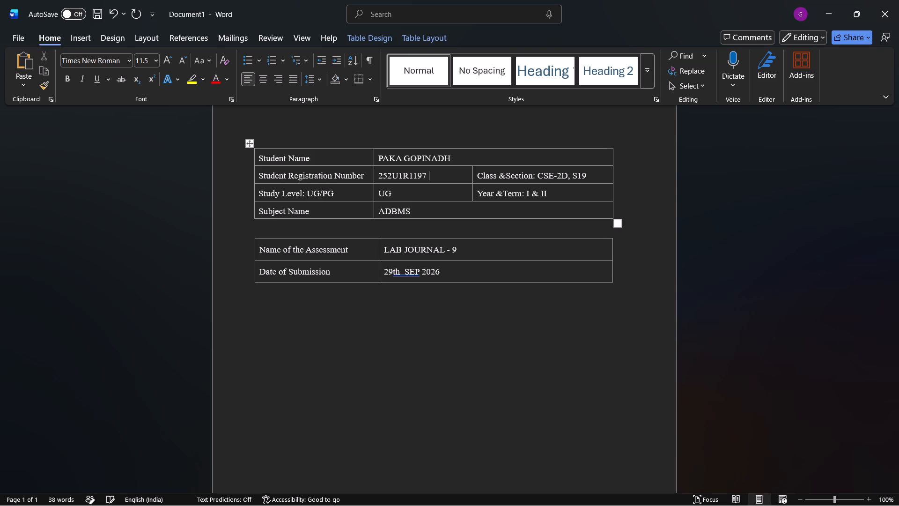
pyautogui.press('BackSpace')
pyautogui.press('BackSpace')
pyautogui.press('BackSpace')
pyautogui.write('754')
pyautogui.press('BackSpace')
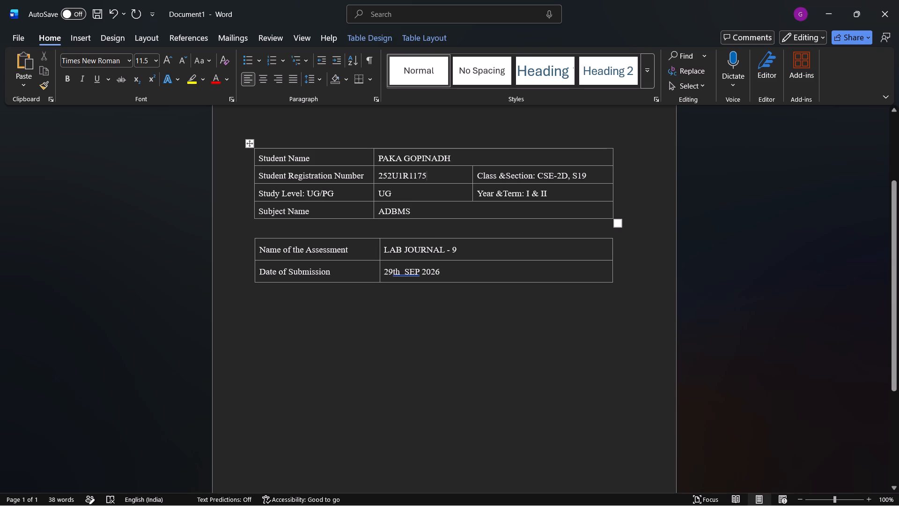
# Change the Year & Term entry to II & II by copying the term numeral over the year, keeping source formatting.
pyautogui.click(556, 194)
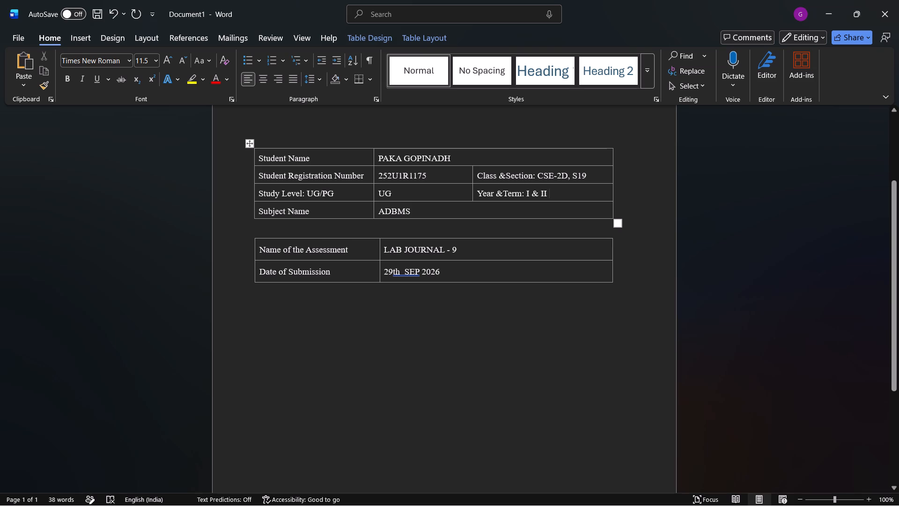
pyautogui.click(549, 194)
pyautogui.press('Left')
pyautogui.hotkey('shift', 'Left')
pyautogui.hotkey('shift', 'Left')
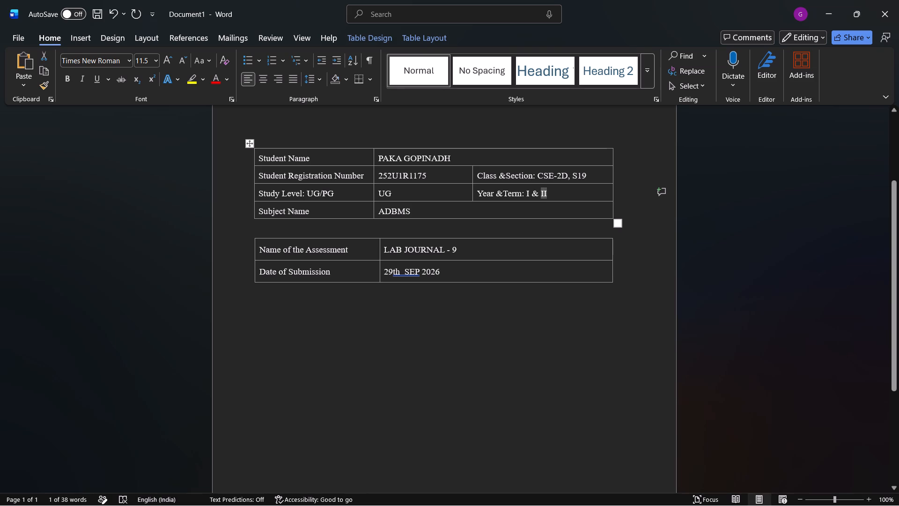
pyautogui.hotkey('ctrl', 'c')
pyautogui.press('Left')
pyautogui.press('Left')
pyautogui.press('Left')
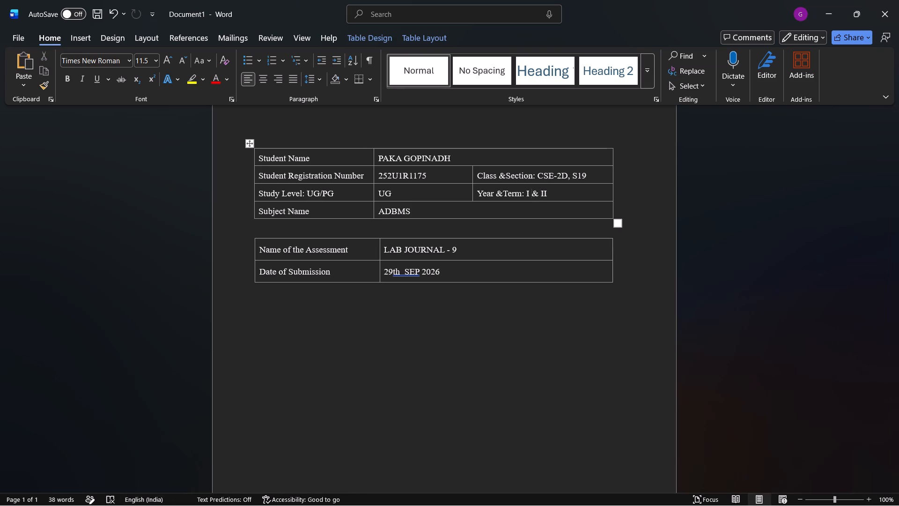
pyautogui.press('Left')
pyautogui.press('BackSpace')
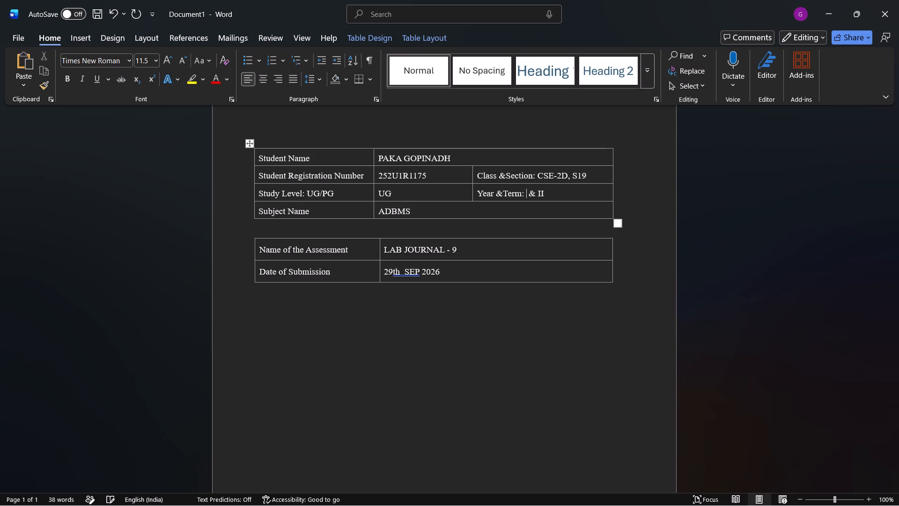
pyautogui.hotkey('ctrl', 'v')
pyautogui.click(550, 210)
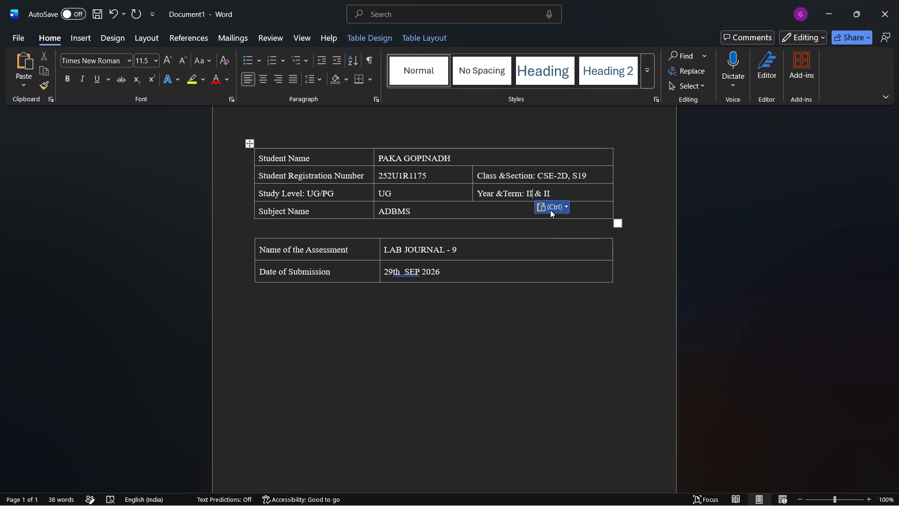
pyautogui.click(545, 242)
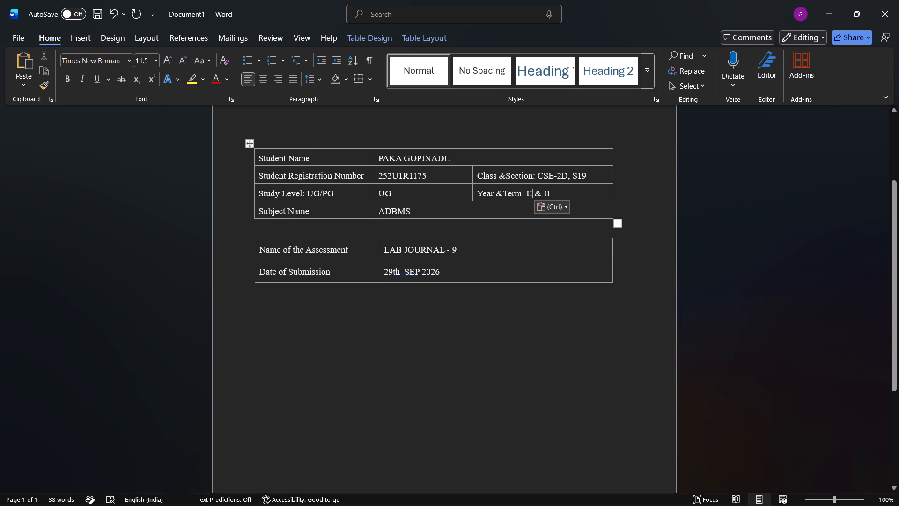
# Clear the ADBMS entry from the Subject Name cell.
pyautogui.click(422, 214)
pyautogui.press('BackSpace')
pyautogui.press('BackSpace')
pyautogui.press('BackSpace')
pyautogui.press('BackSpace')
pyautogui.press('BackSpace')
pyautogui.press('BackSpace')
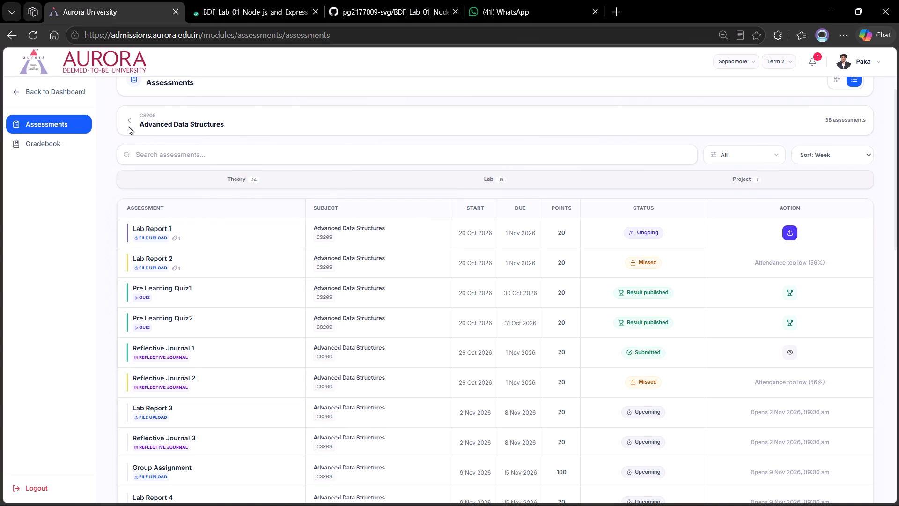
# In the Edge assessments portal, open the Backend Development Fundamentals course and copy its title.
pyautogui.click(130, 125)
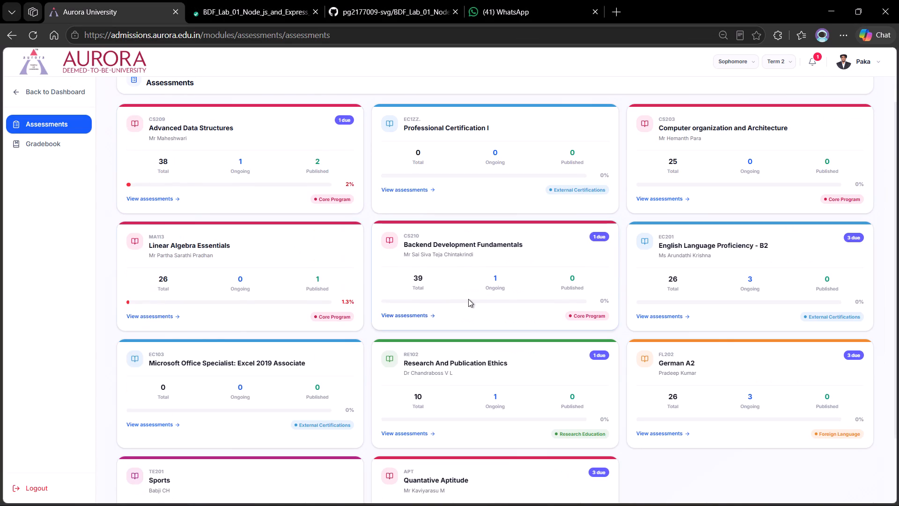
pyautogui.click(468, 299)
pyautogui.moveTo(268, 126); pyautogui.dragTo(226, 122)
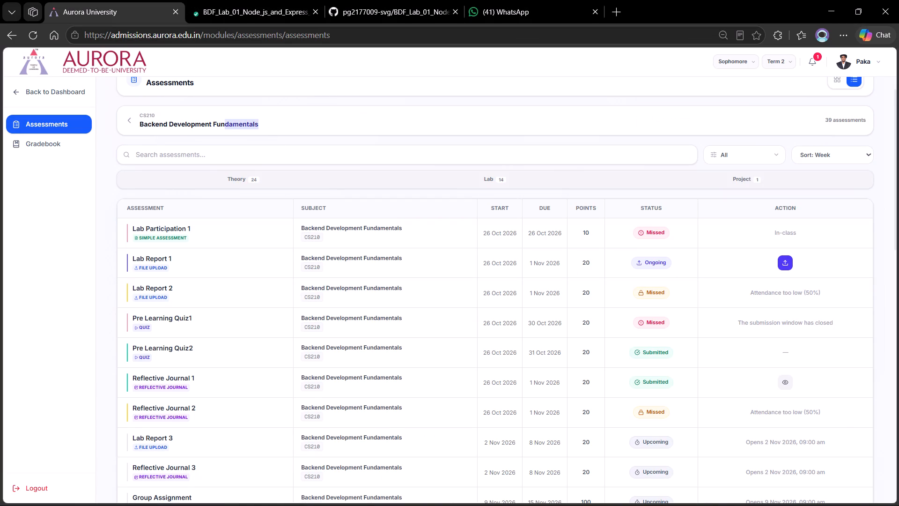
pyautogui.moveTo(226, 122); pyautogui.dragTo(140, 127)
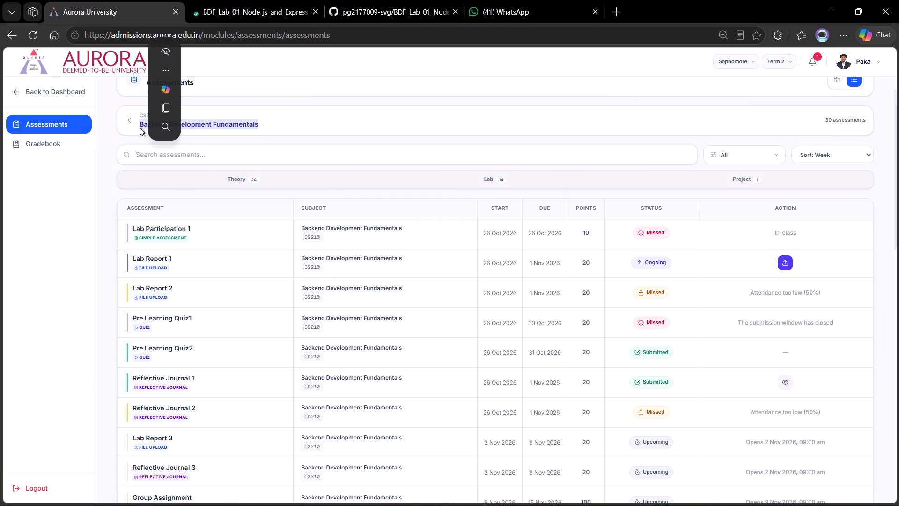
pyautogui.hotkey('ctrl', 'c')
# Switch back to Word and paste Backend Development Fundamentals into the Subject Name cell with Keep Text Only.
pyautogui.hotkey('alt', 'Tab')
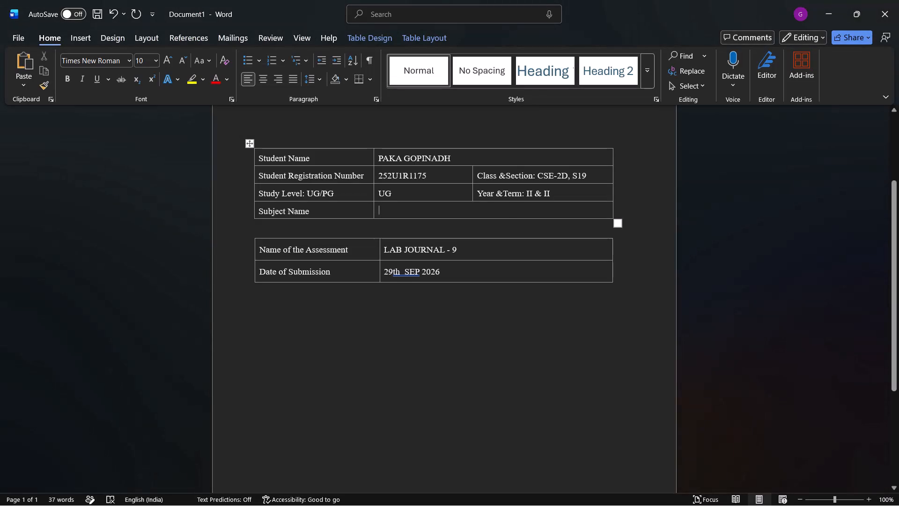
pyautogui.hotkey('ctrl', 'v')
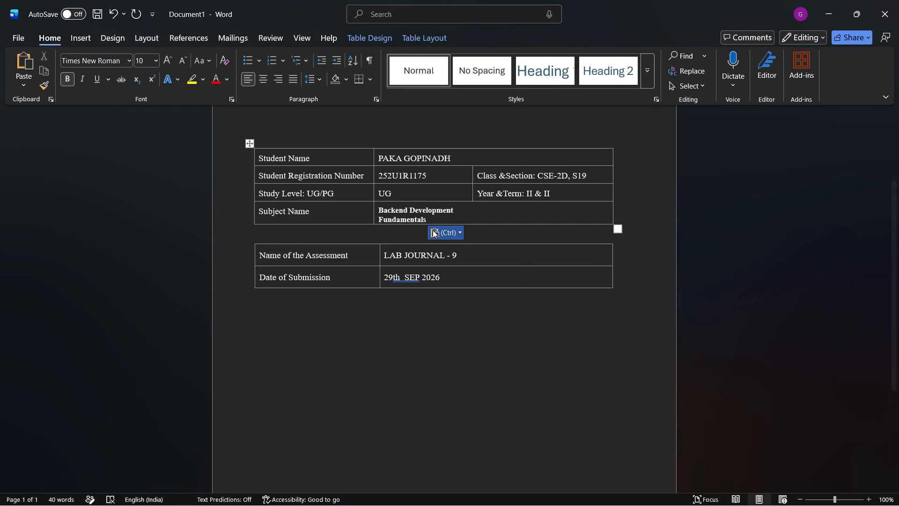
pyautogui.click(433, 230)
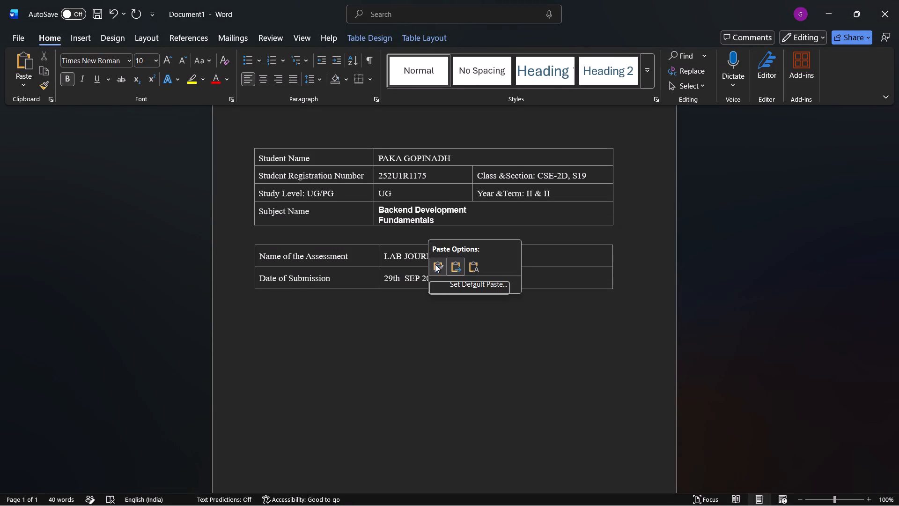
pyautogui.click(474, 264)
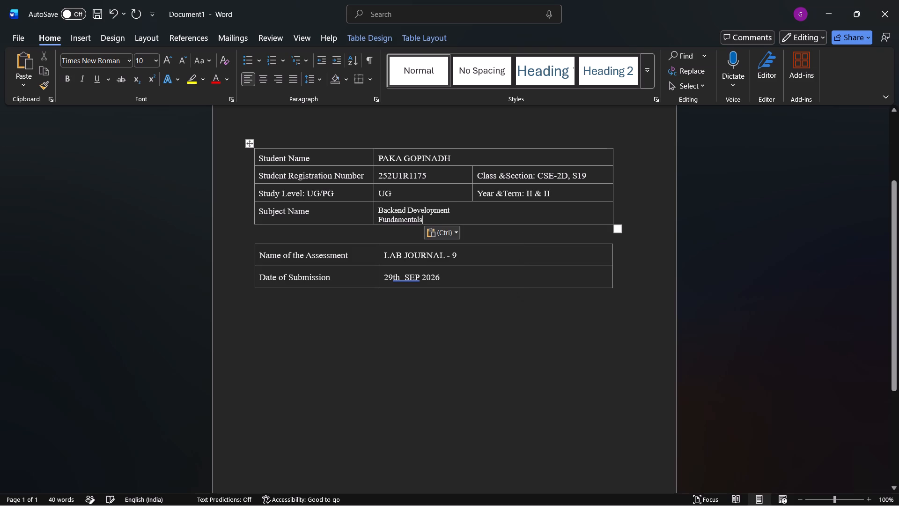
# Change the Name of the Assessment entry to LAB JOURNAL - 1.
pyautogui.click(443, 278)
pyautogui.click(457, 257)
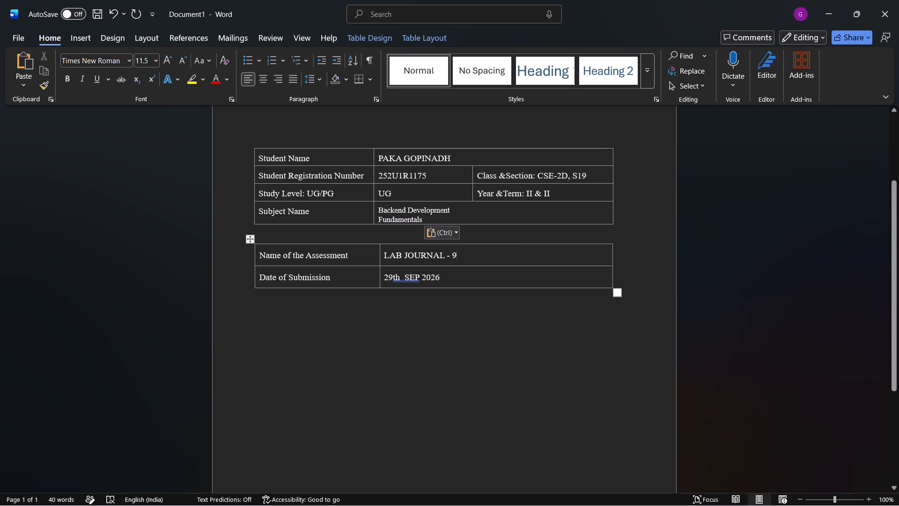
pyautogui.press('BackSpace')
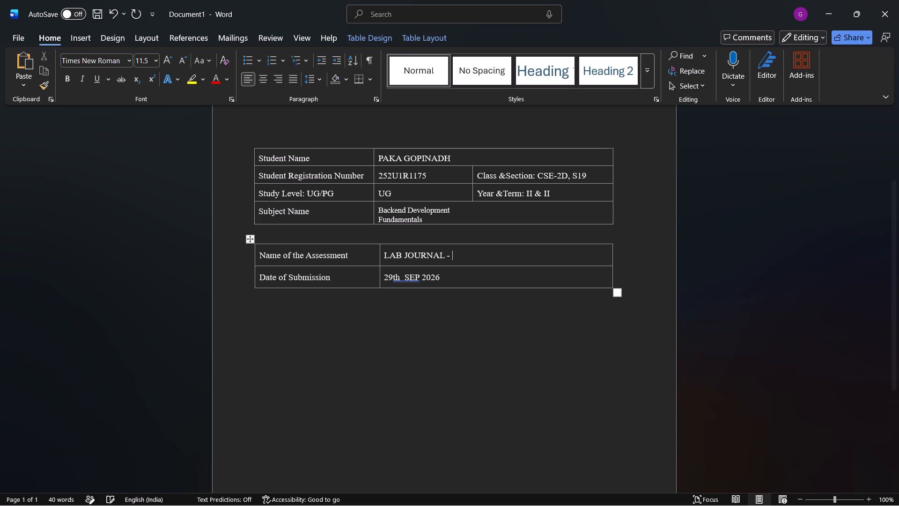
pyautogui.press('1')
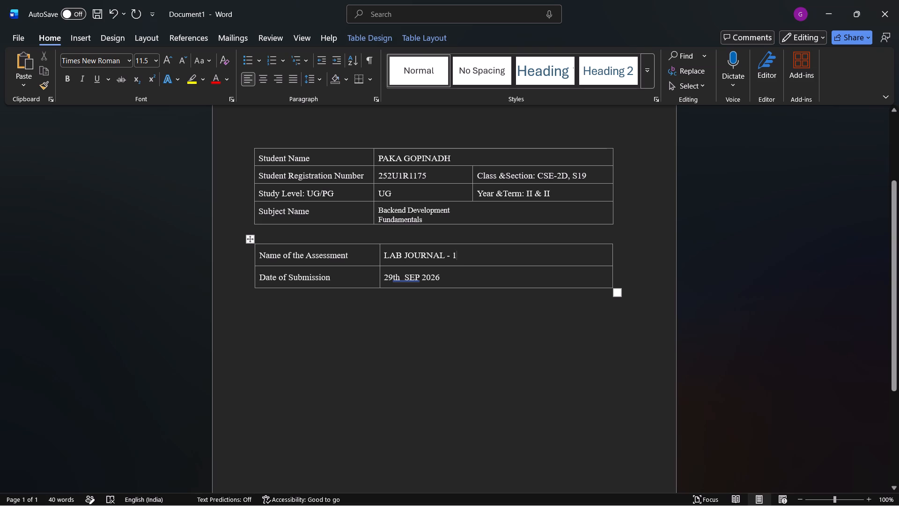
# Change the Date of Submission entry to 01/11/ 2026.
pyautogui.click(418, 277)
pyautogui.press('BackSpace')
pyautogui.press('BackSpace')
pyautogui.press('BackSpace')
pyautogui.press('BackSpace')
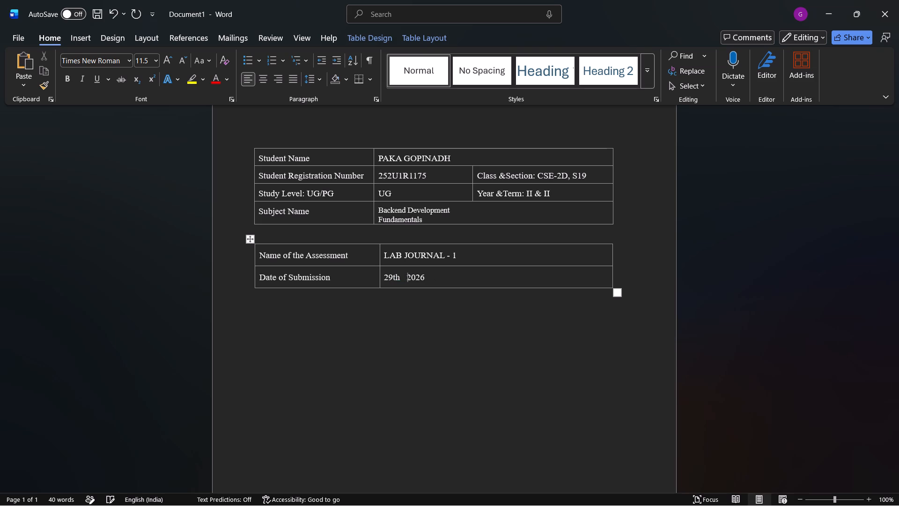
pyautogui.press('BackSpace')
pyautogui.press('BackSpace')
pyautogui.press('BackSpace')
pyautogui.press('BackSpace')
pyautogui.press('BackSpace')
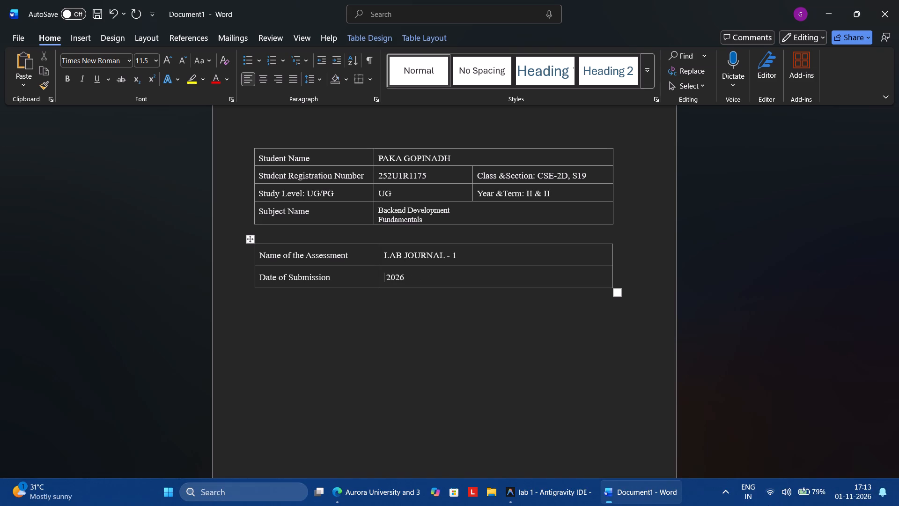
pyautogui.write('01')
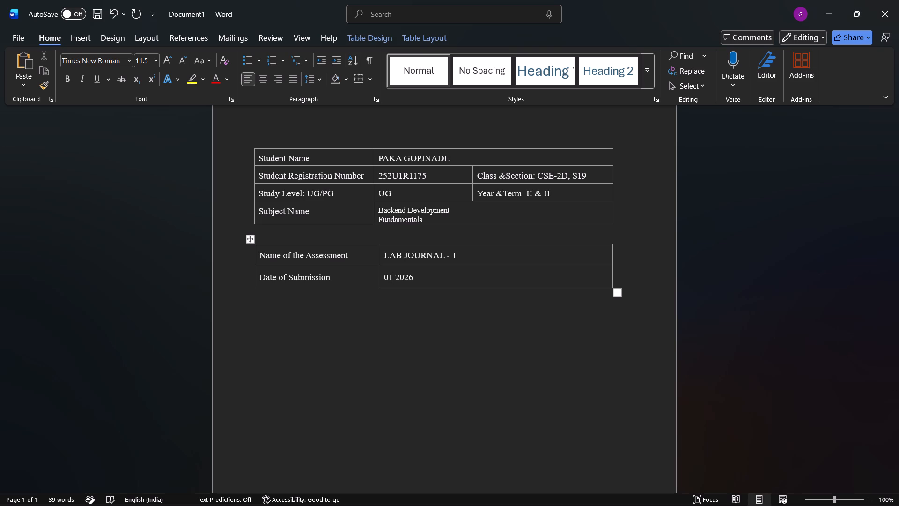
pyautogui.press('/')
pyautogui.click(812, 505)
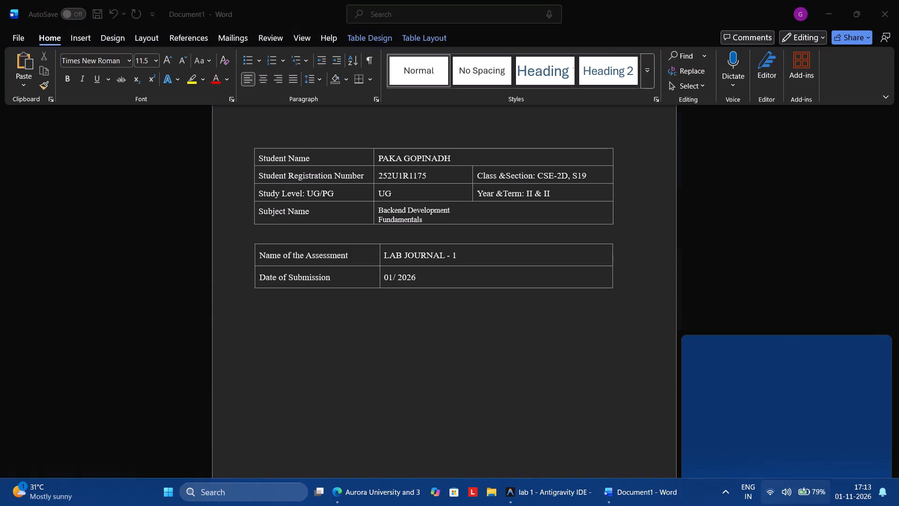
pyautogui.click(501, 364)
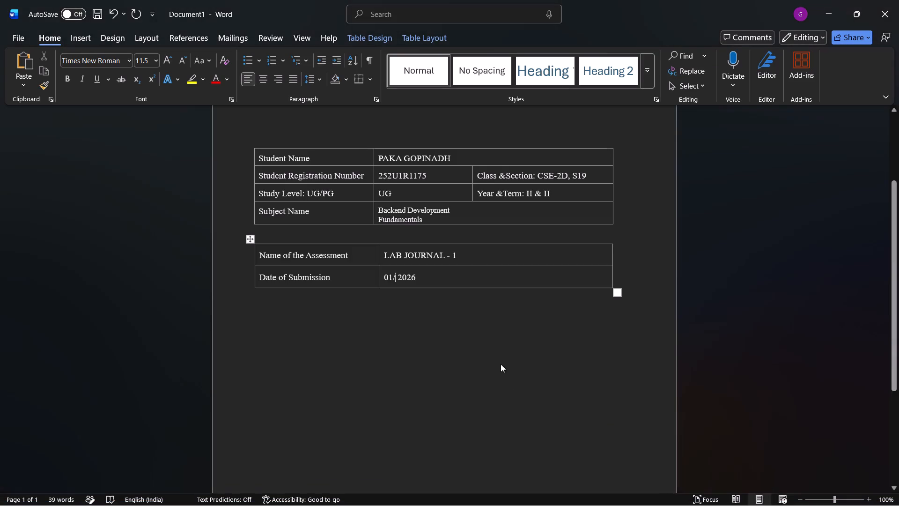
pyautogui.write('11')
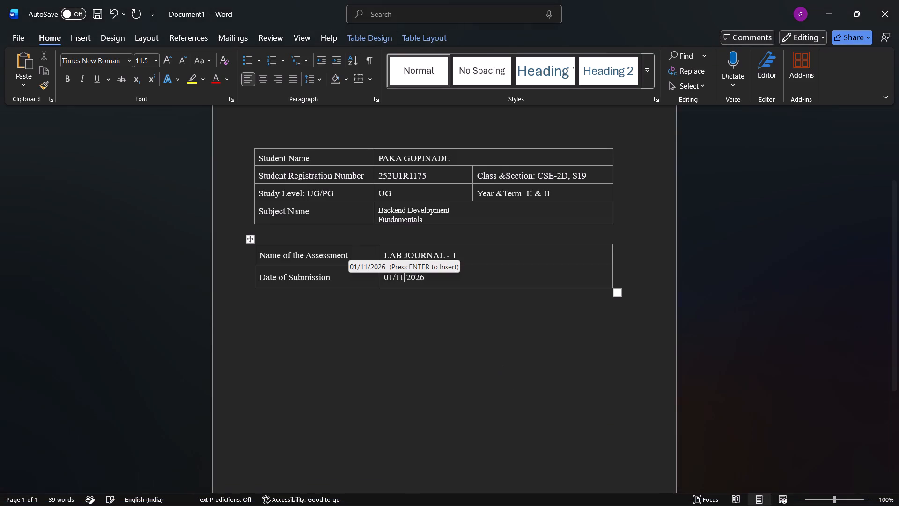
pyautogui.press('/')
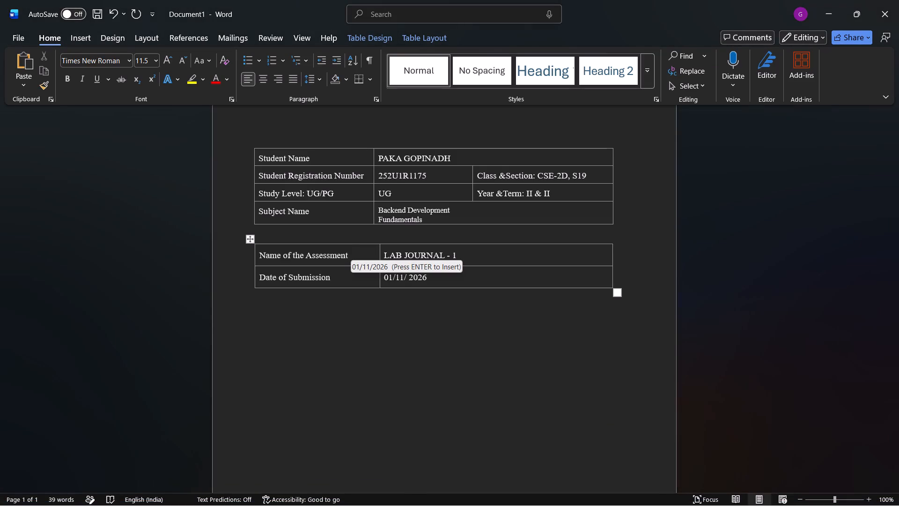
# Add the line GITHUB LINK: below the assessment table and start a new line under it.
pyautogui.click(522, 401)
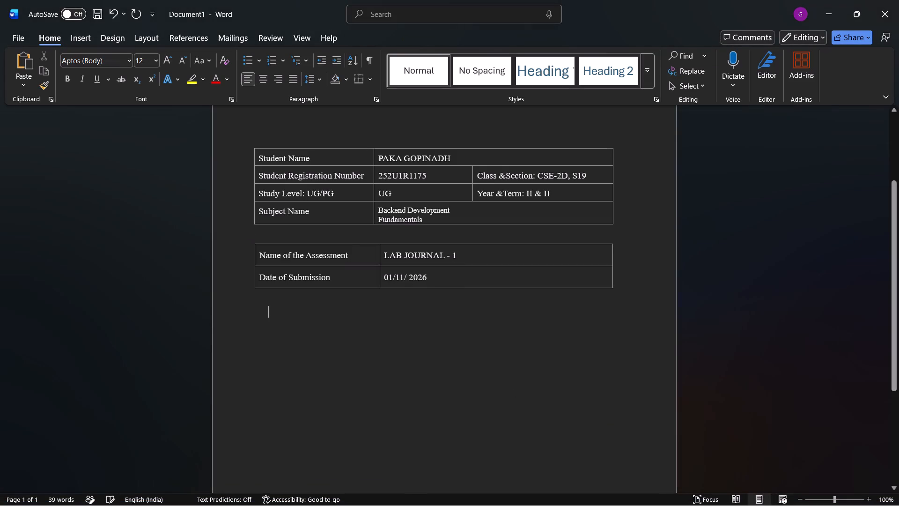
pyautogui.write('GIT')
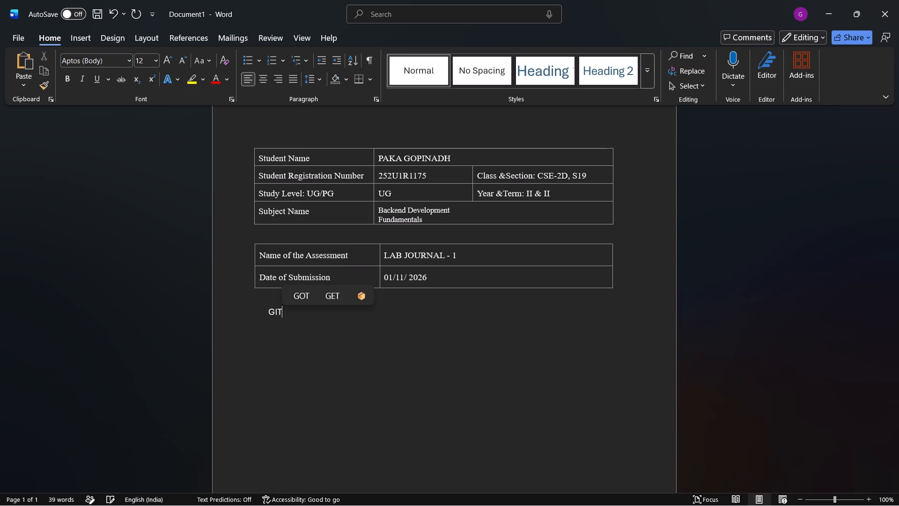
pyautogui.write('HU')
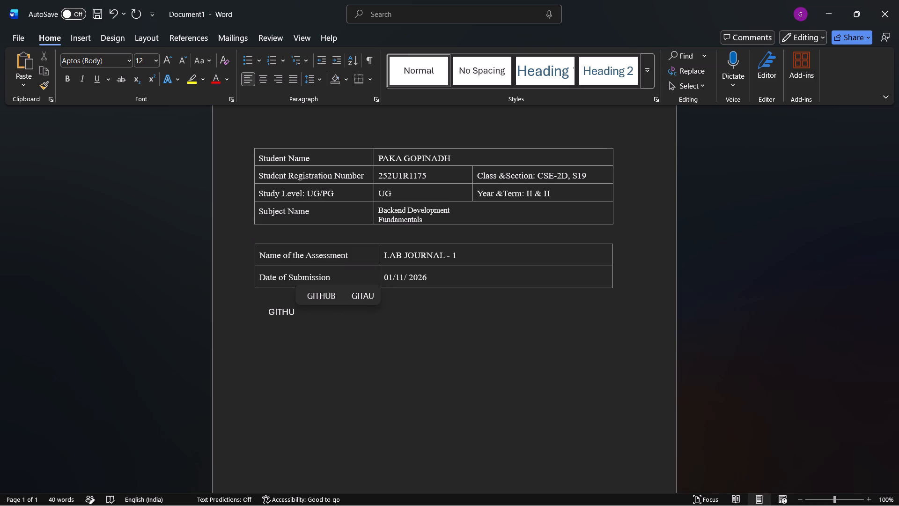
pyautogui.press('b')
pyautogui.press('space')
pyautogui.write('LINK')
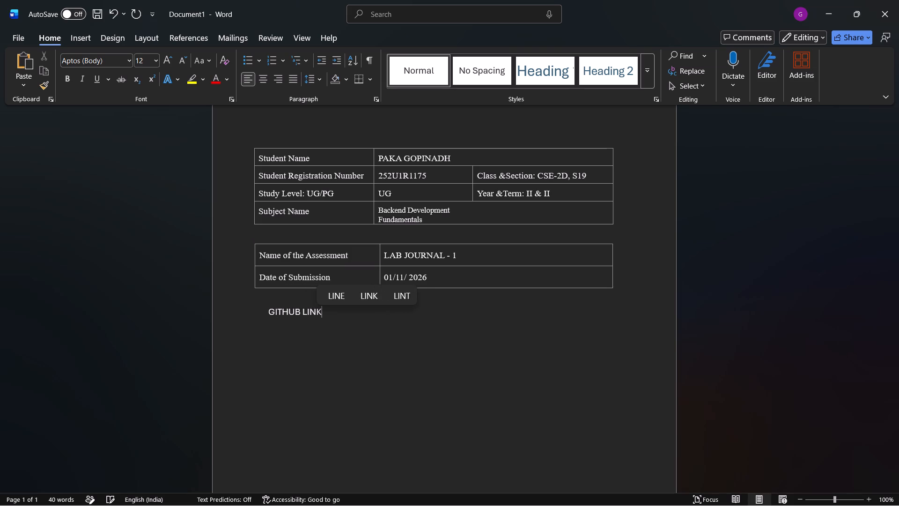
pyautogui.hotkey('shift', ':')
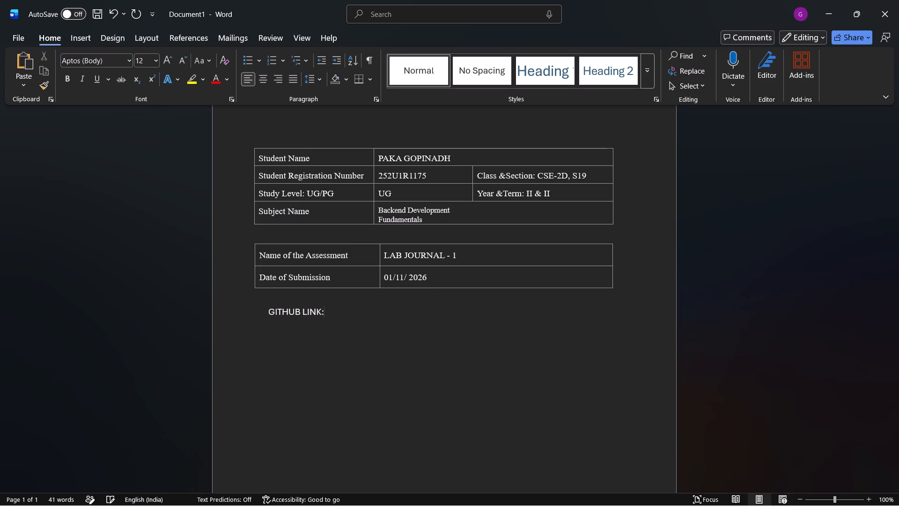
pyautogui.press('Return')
# Switch to Edge and copy the full web address of the BDF_Lab_01_Node_js_and_Express_server GitHub repository.
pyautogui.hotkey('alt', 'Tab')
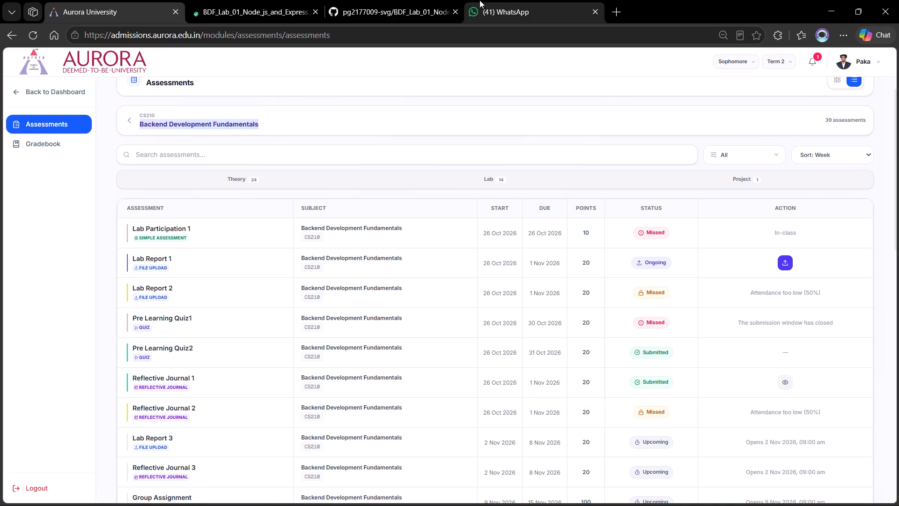
pyautogui.click(431, 0)
pyautogui.click(418, 29)
pyautogui.click(418, 29)
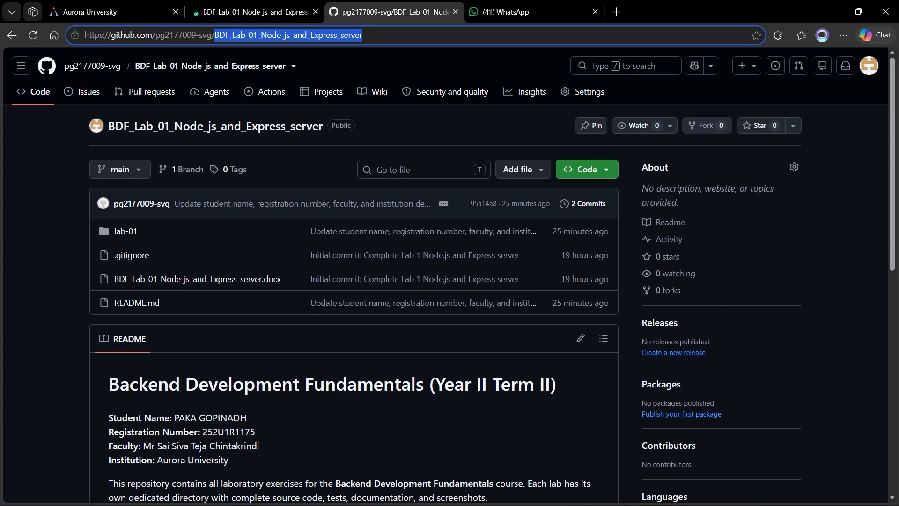
pyautogui.hotkey('ctrl', 'a')
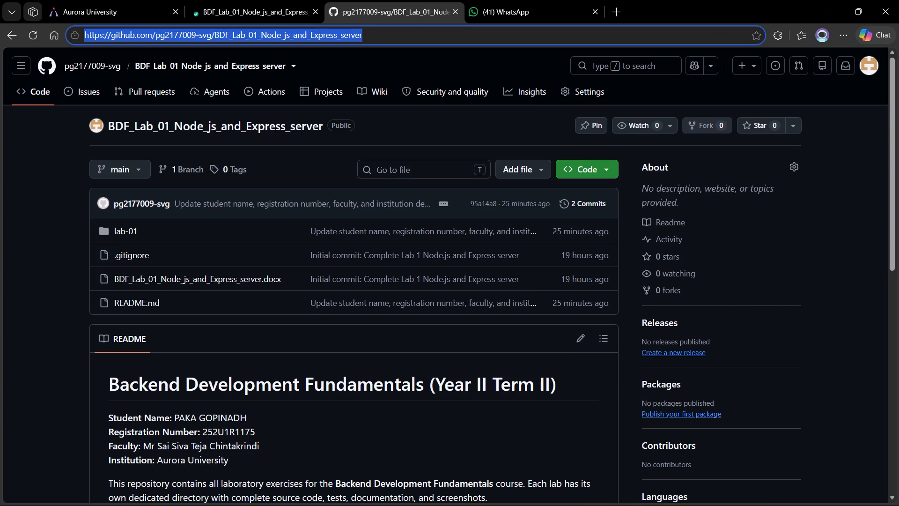
pyautogui.hotkey('ctrl', 'c')
# Return to Word and paste the repository link under GITHUB LINK: with Keep Source Formatting.
pyautogui.hotkey('alt', 'Tab')
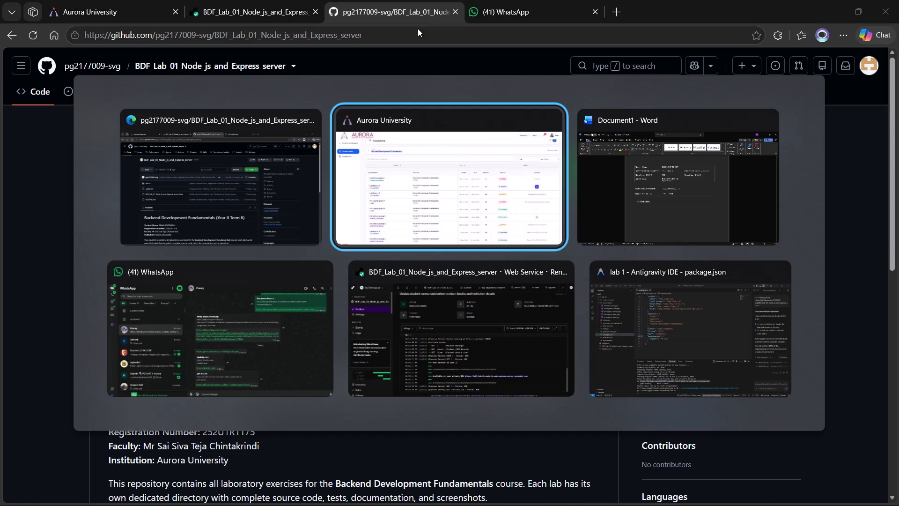
pyautogui.hotkey('alt', 'Tab')
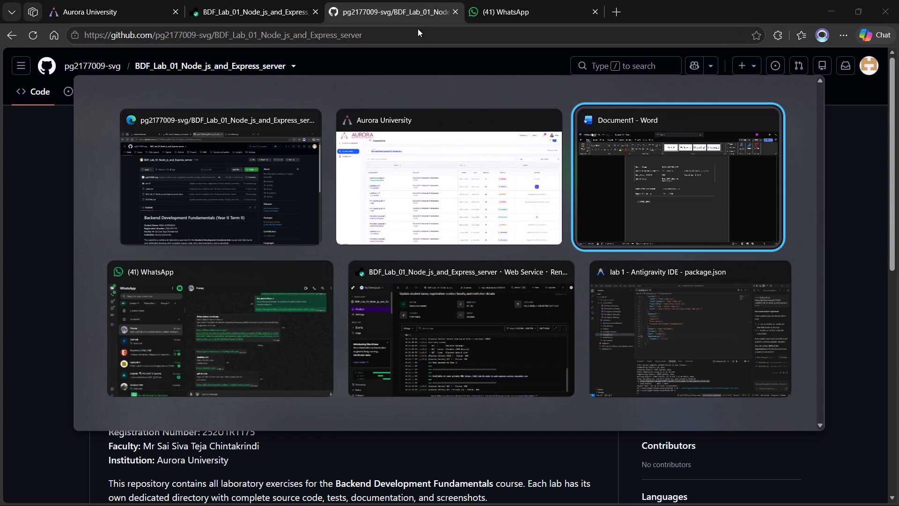
pyautogui.hotkey('ctrl', 'v')
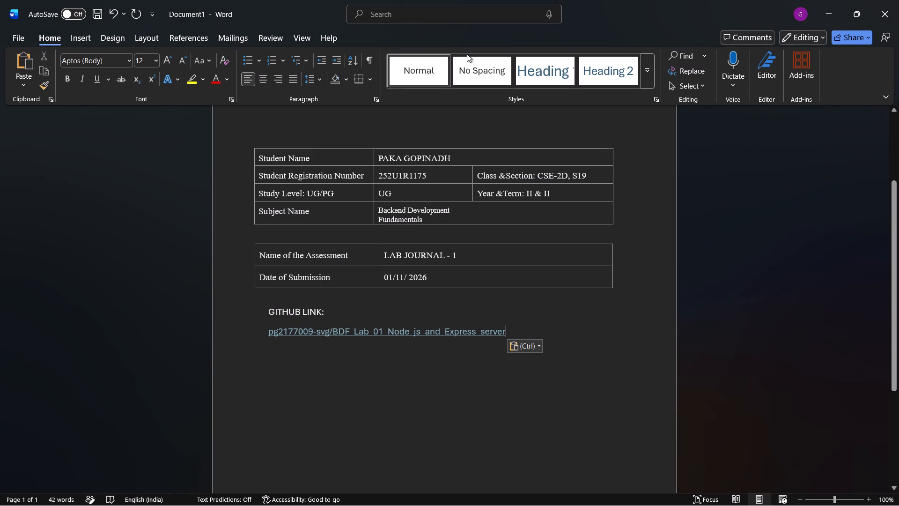
pyautogui.click(526, 345)
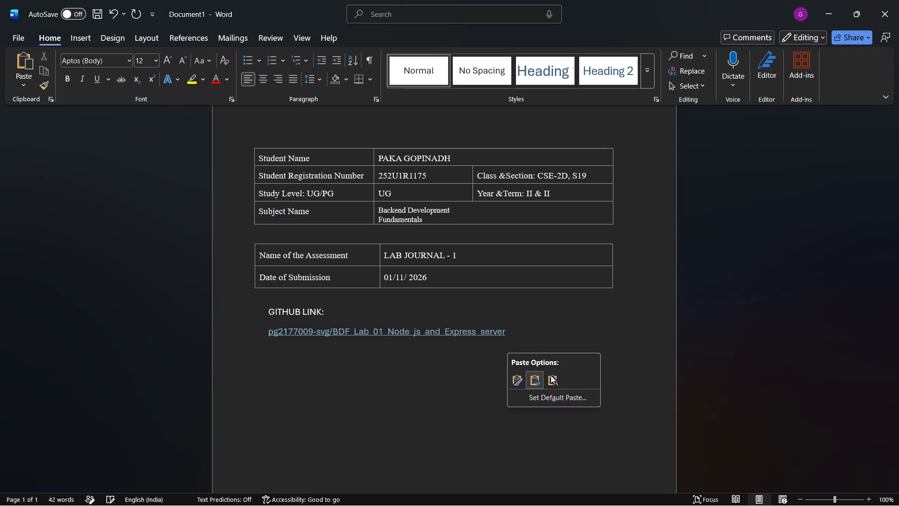
pyautogui.click(518, 379)
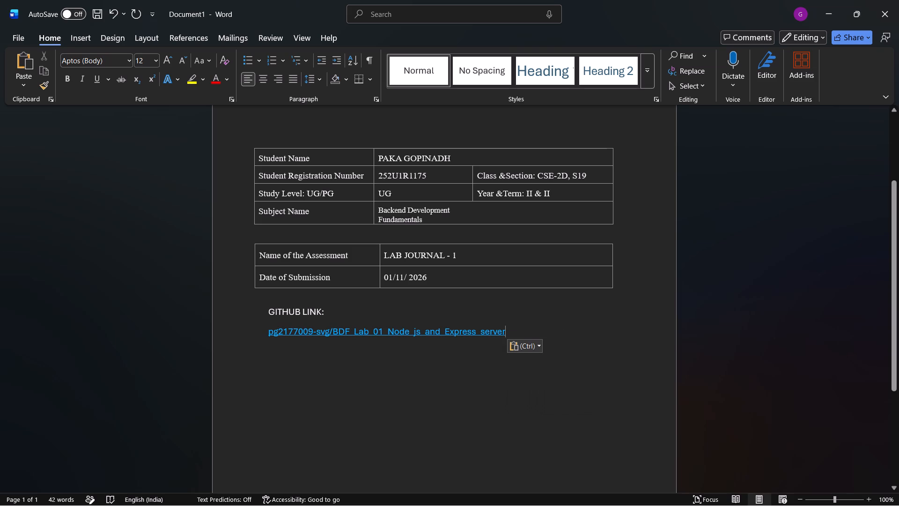
# Increase the font size of the pasted GitHub repository link to 14.
pyautogui.hotkey('shift', 'Left')
pyautogui.hotkey('shift', 'Left')
pyautogui.hotkey('shift', 'Left')
pyautogui.hotkey('shift', 'Left')
pyautogui.hotkey('shift', 'Left')
pyautogui.hotkey('shift', 'Left')
pyautogui.hotkey('shift', 'Left')
pyautogui.hotkey('shift', 'Left')
pyautogui.hotkey('shift', 'Left')
pyautogui.hotkey('shift', 'Left')
pyautogui.hotkey('shift', 'Left')
pyautogui.hotkey('shift', 'Left')
pyautogui.hotkey('shift', 'Left')
pyautogui.hotkey('shift', 'Left')
pyautogui.hotkey('shift', 'Left')
pyautogui.hotkey('shift', 'Left')
pyautogui.hotkey('shift', 'Left')
pyautogui.hotkey('shift', 'Left')
pyautogui.hotkey('shift', 'Left')
pyautogui.hotkey('shift', 'Left')
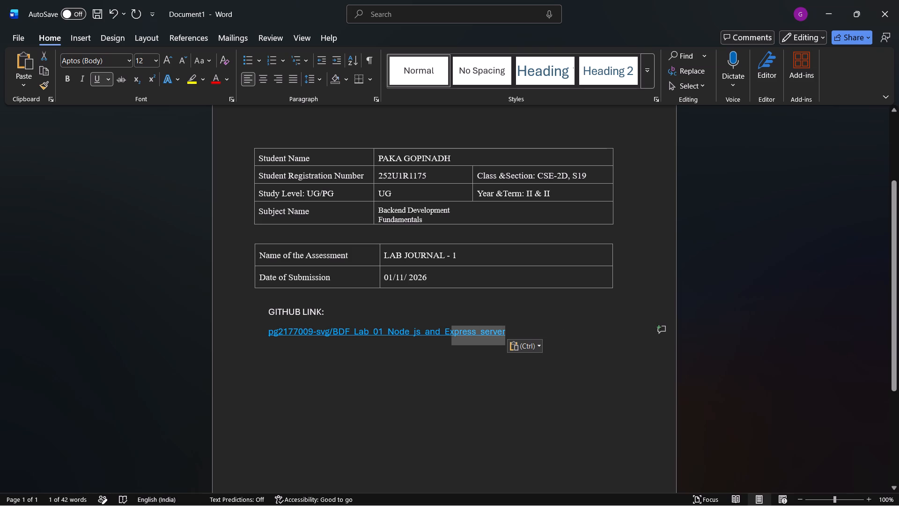
pyautogui.hotkey('shift', 'Left')
pyautogui.hotkey('shift', 'Left')
pyautogui.hotkey('shift', 'Left')
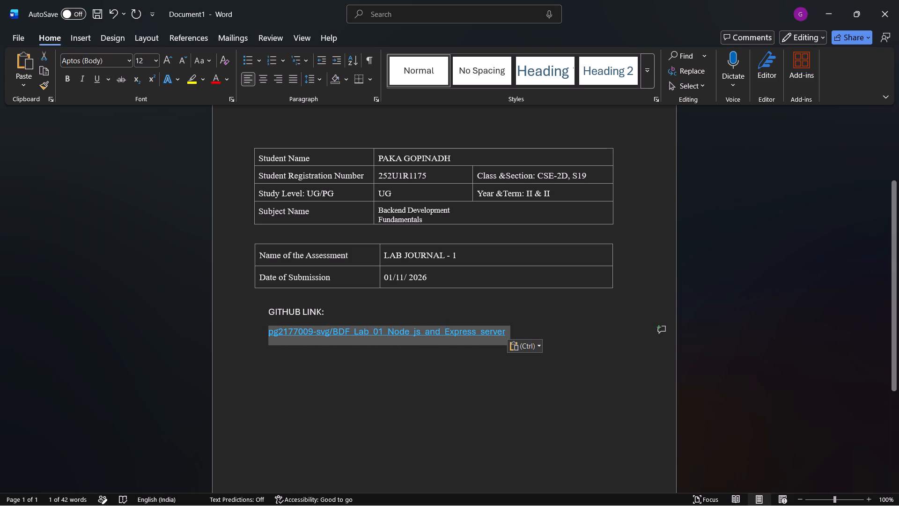
pyautogui.click(169, 59)
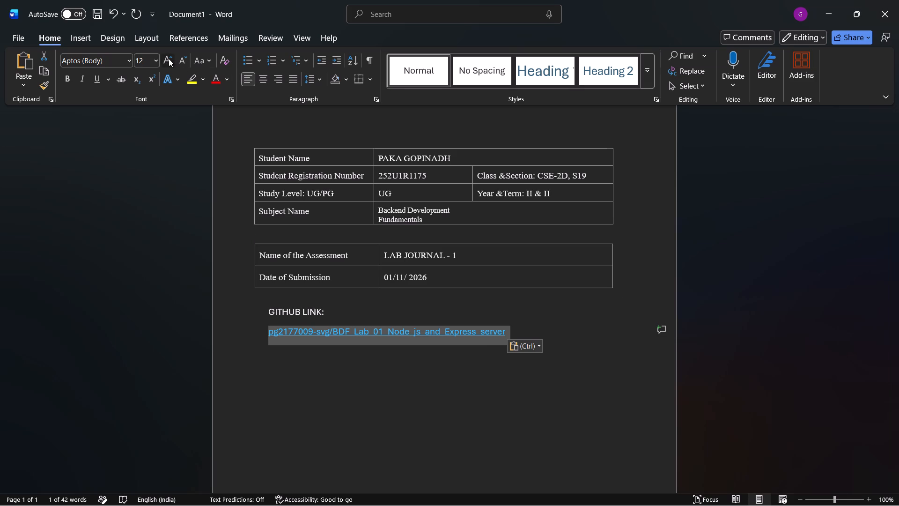
pyautogui.click(355, 418)
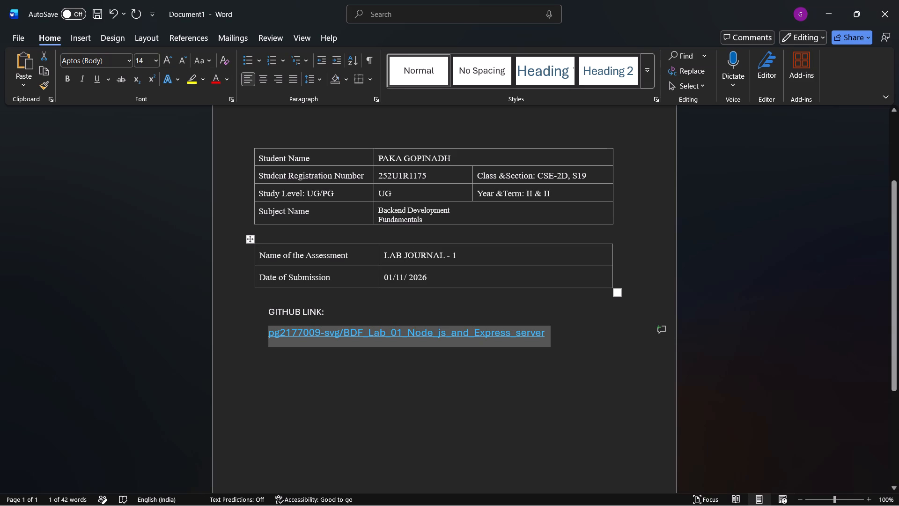
pyautogui.press('Right')
pyautogui.press('Right')
pyautogui.press('Right')
pyautogui.press('Right')
pyautogui.press('Right')
pyautogui.press('Right')
pyautogui.press('Right')
pyautogui.press('Right')
pyautogui.press('Right')
pyautogui.press('Right')
pyautogui.press('Right')
pyautogui.press('Right')
pyautogui.press('Right')
pyautogui.press('Right')
pyautogui.press('Right')
pyautogui.press('Right')
pyautogui.press('Right')
pyautogui.press('Right')
pyautogui.press('Right')
pyautogui.press('Right')
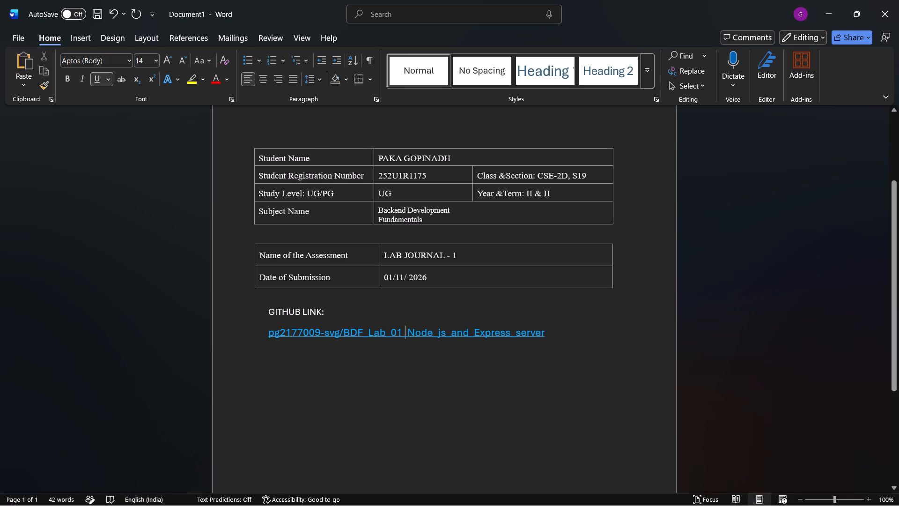
pyautogui.press('Right')
pyautogui.press('Right')
pyautogui.press('Right')
pyautogui.press('Right')
pyautogui.press('Right')
# Leave a blank line below the GitHub link, add the line RENDER DEPLOY LINK:, and start a new line under it.
pyautogui.press('Return')
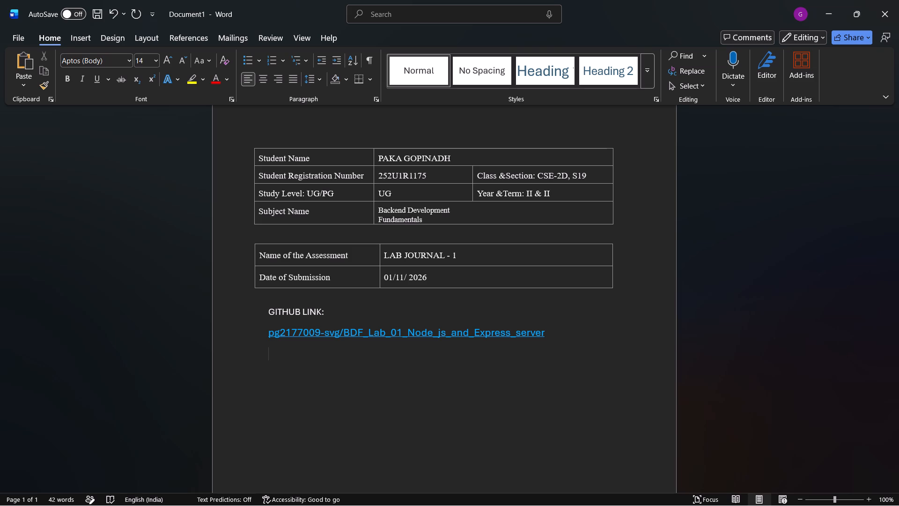
pyautogui.press('Return')
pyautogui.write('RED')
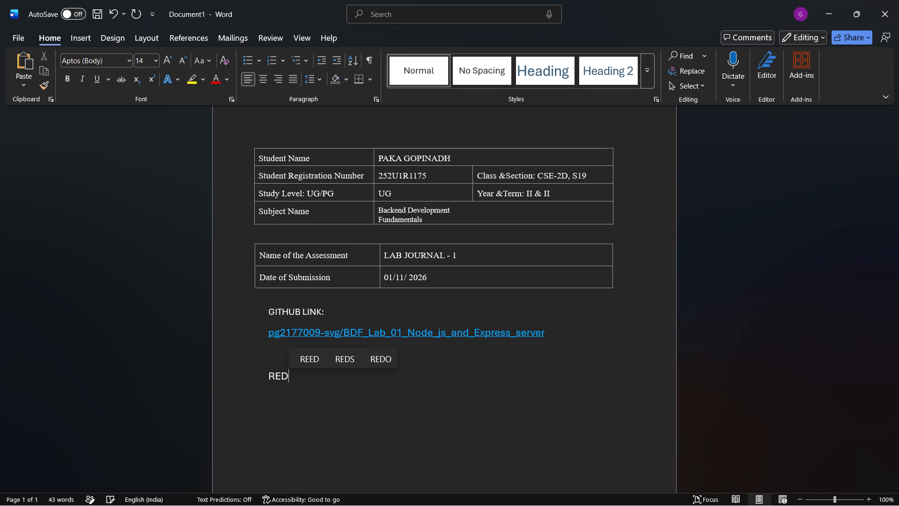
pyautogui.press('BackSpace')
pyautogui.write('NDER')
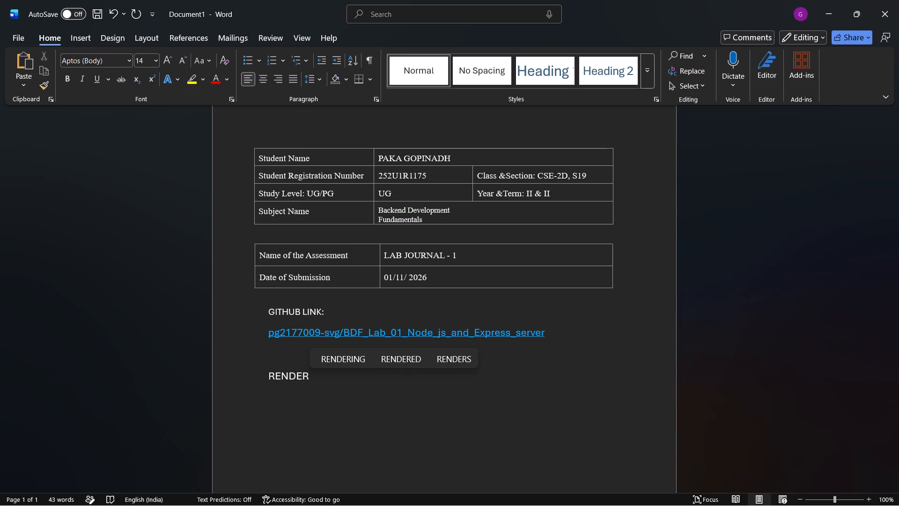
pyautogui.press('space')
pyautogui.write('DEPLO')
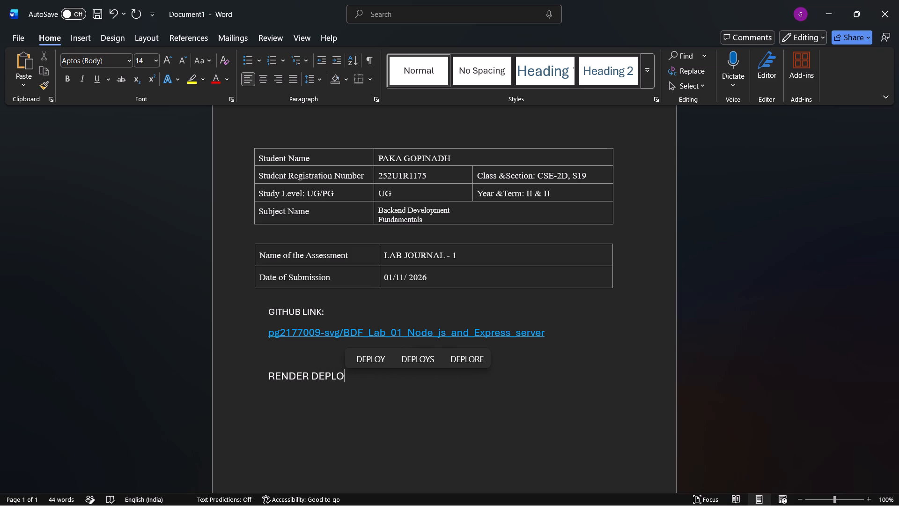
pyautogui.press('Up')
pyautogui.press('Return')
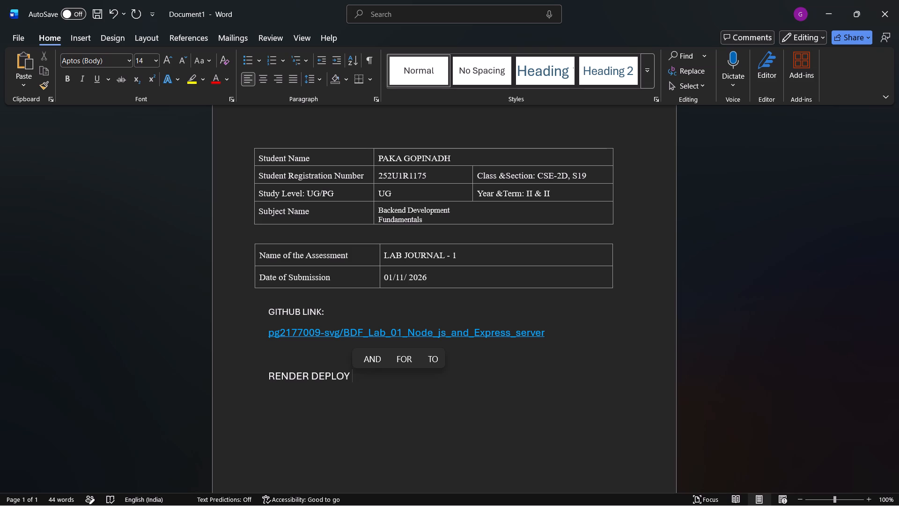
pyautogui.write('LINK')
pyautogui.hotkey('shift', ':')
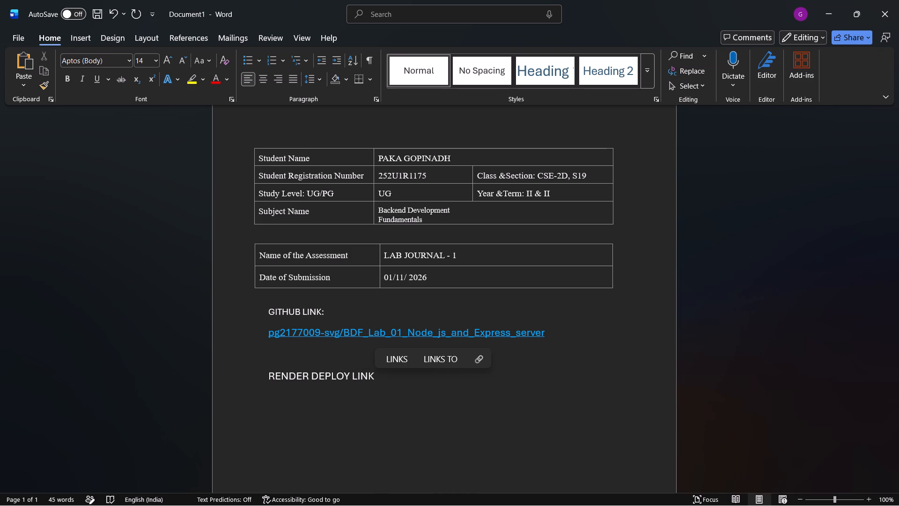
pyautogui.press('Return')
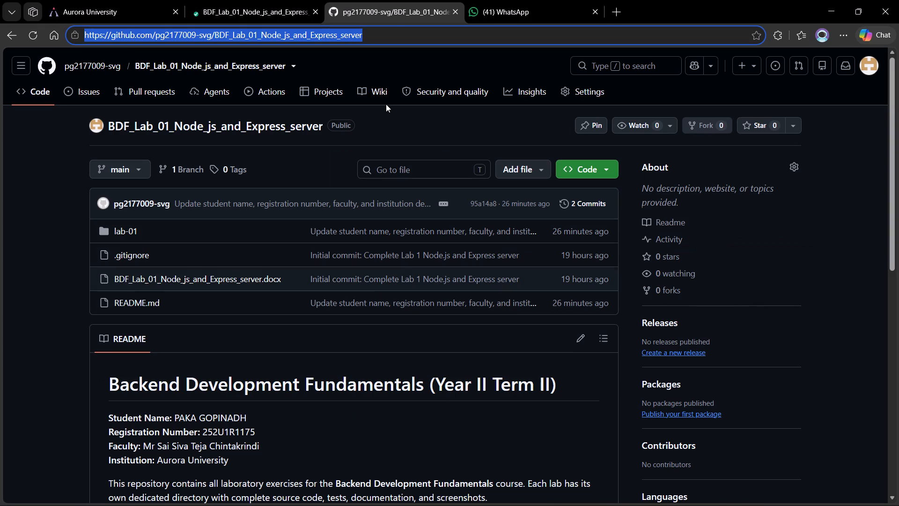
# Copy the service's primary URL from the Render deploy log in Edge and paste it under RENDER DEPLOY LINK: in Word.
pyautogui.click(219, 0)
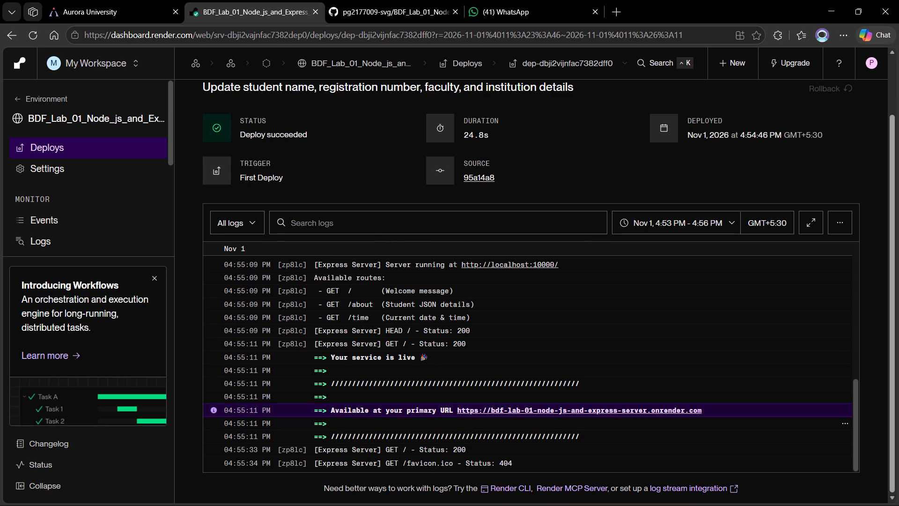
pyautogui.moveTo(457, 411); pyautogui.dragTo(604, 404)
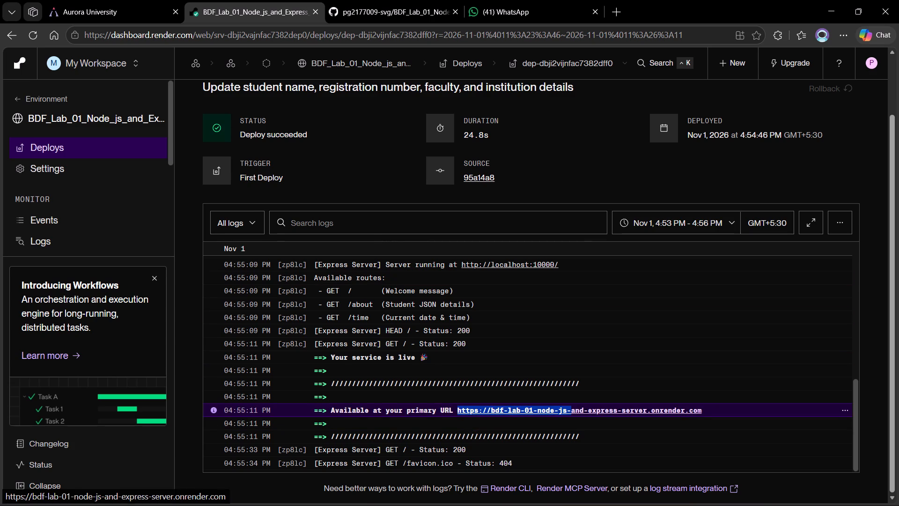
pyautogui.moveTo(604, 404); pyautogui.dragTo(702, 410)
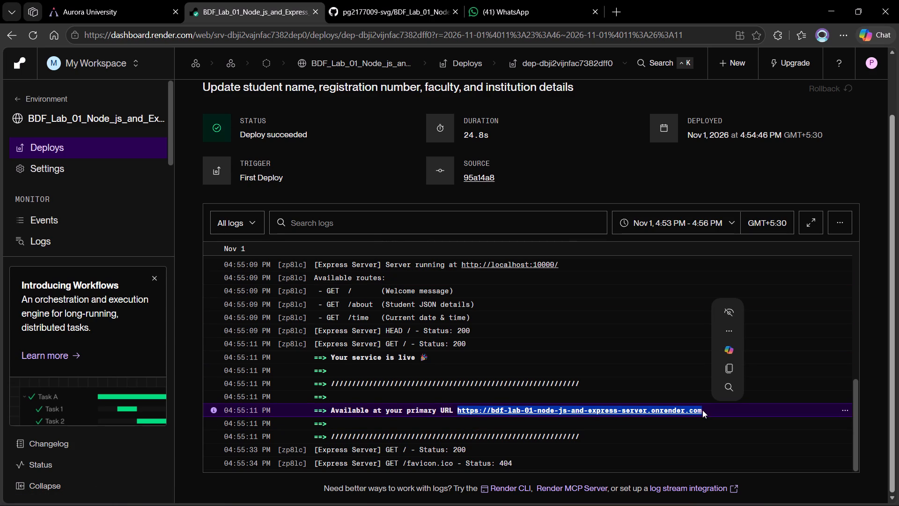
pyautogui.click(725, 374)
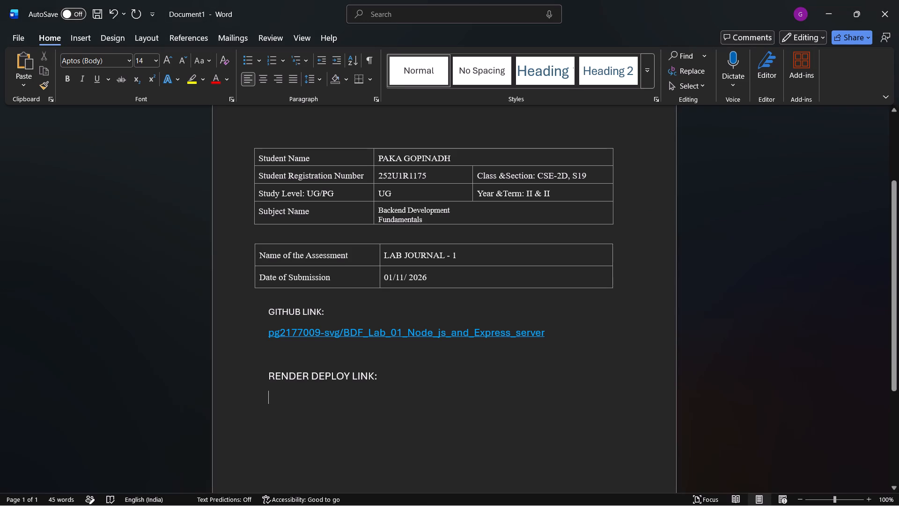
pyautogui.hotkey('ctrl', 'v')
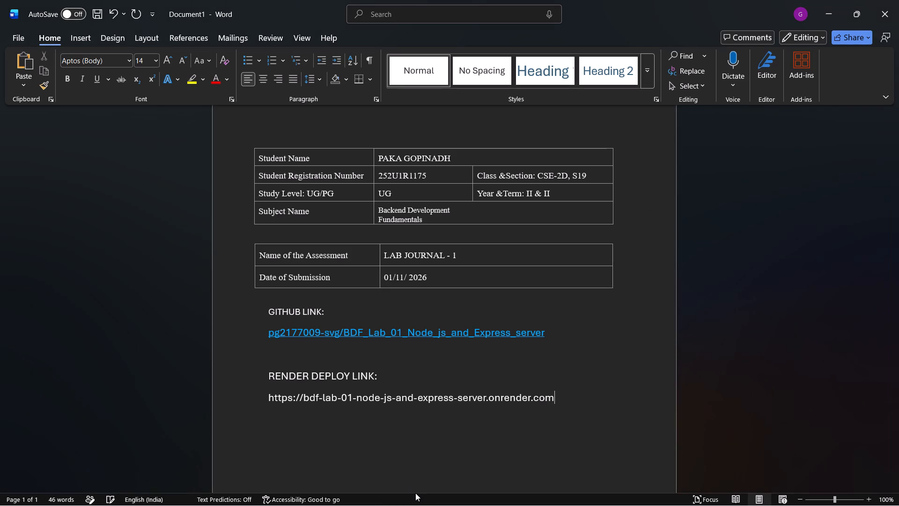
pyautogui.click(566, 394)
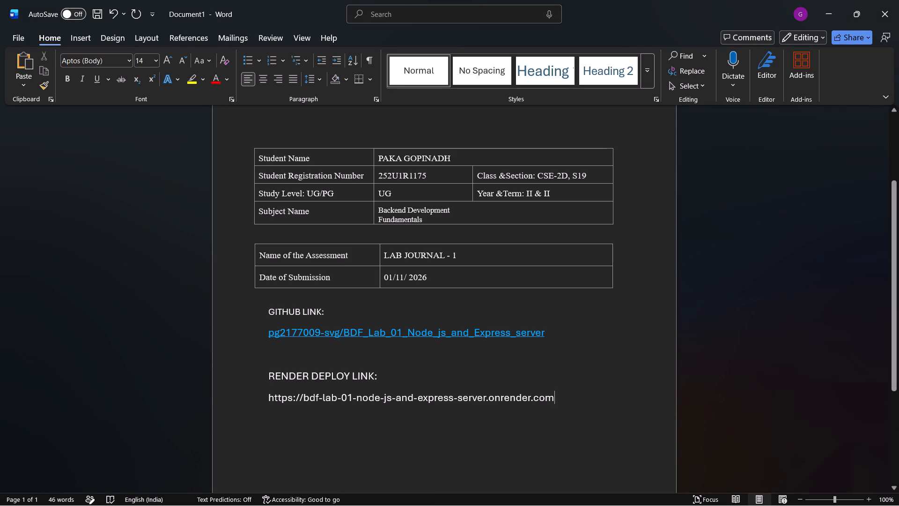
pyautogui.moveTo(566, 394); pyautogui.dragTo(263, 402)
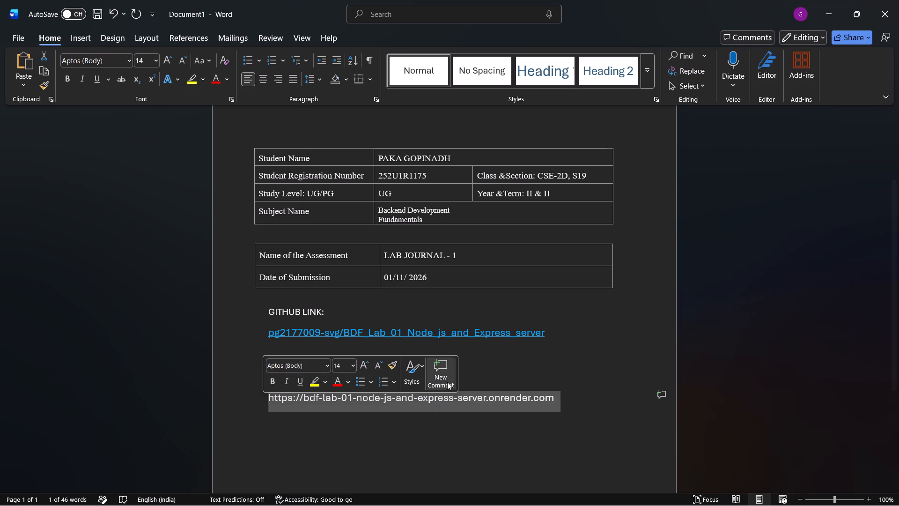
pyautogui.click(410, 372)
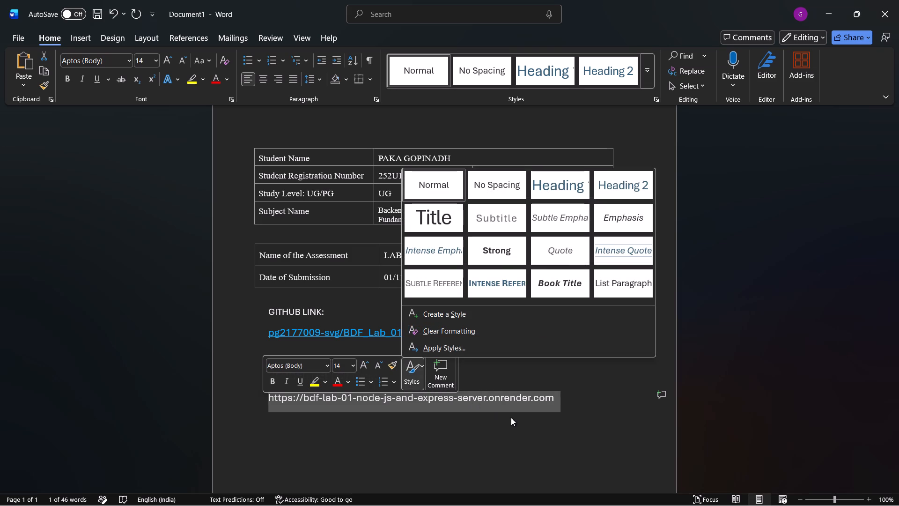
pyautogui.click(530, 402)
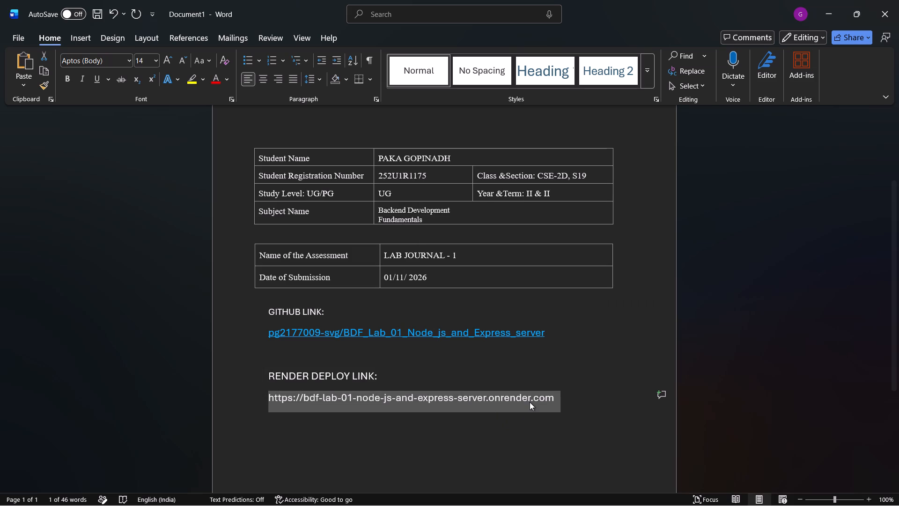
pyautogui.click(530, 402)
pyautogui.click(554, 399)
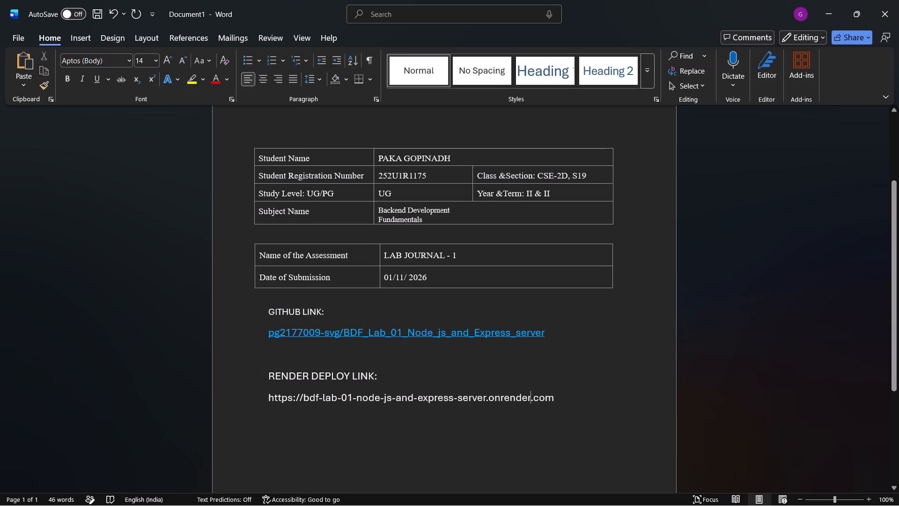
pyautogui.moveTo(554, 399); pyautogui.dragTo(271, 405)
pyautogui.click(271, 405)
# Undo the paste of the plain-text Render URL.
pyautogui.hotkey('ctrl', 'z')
# Switch to Edge, open the deployed service from its primary URL in the Render log, and copy the opened page's full web address.
pyautogui.hotkey('alt', 'Tab')
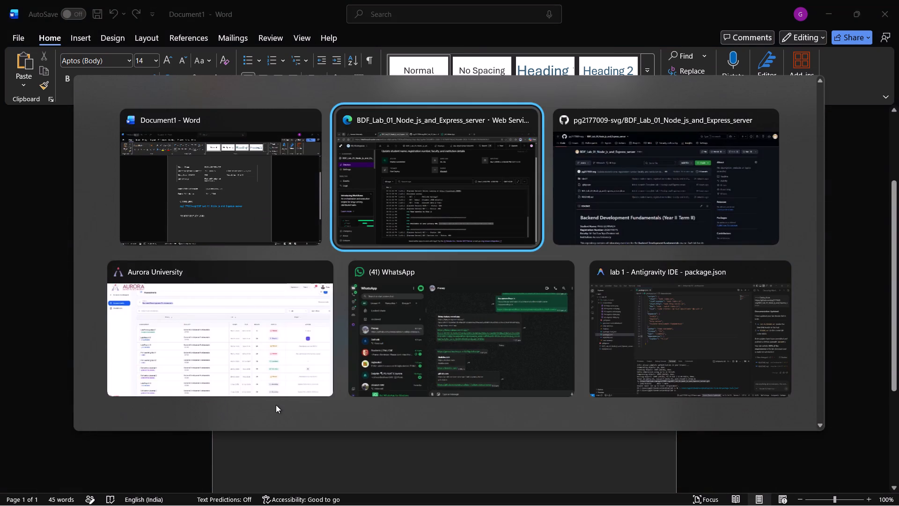
pyautogui.hotkey('alt', 'Tab')
pyautogui.hotkey('alt', 'Tab')
pyautogui.hotkey('alt', 'Tab')
pyautogui.hotkey('alt', 'Tab')
pyautogui.hotkey('alt', 'Tab')
pyautogui.hotkey('alt', 'Tab')
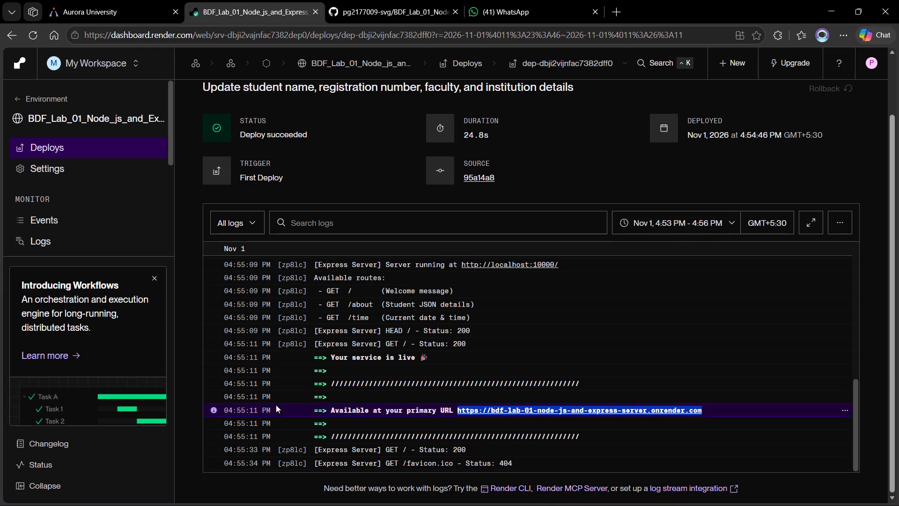
pyautogui.click(523, 410)
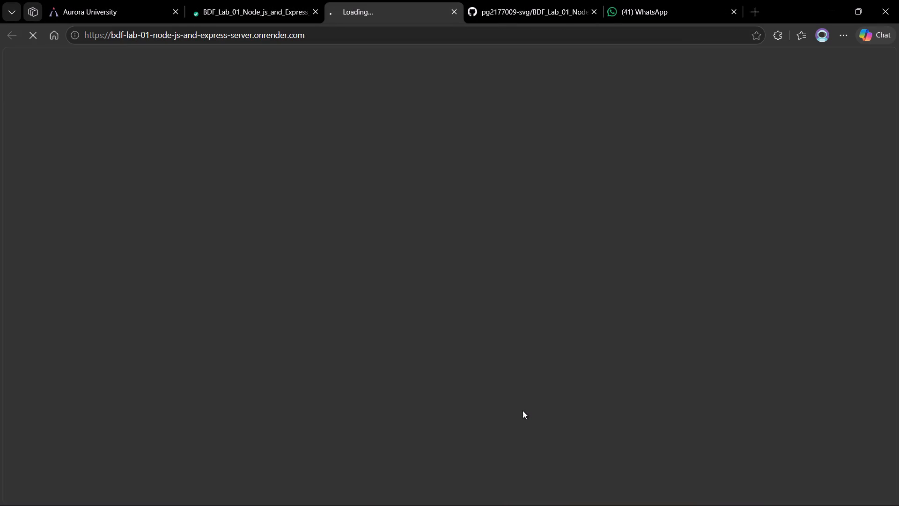
pyautogui.click(346, 31)
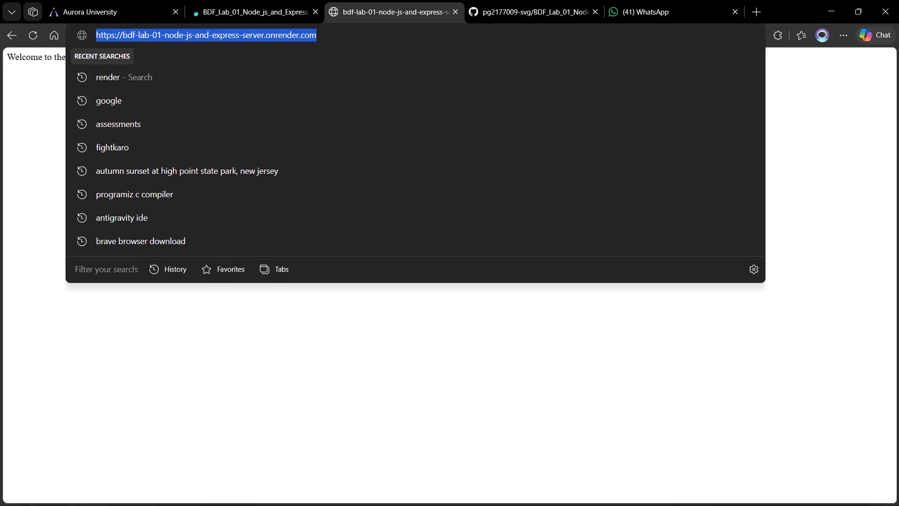
pyautogui.hotkey('ctrl', 'c')
# Return to Word and paste the Render address under RENDER DEPLOY LINK: as a hyperlink formatted like the GitHub link.
pyautogui.hotkey('alt', 'Tab')
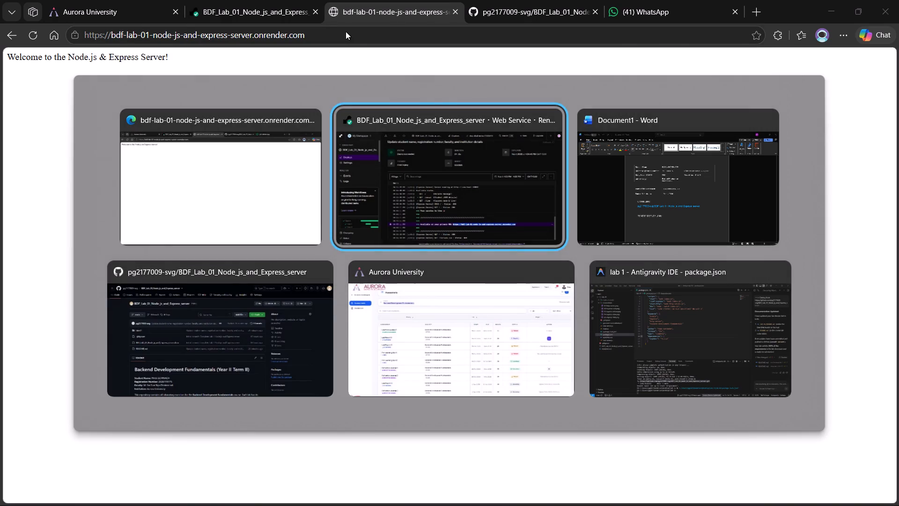
pyautogui.hotkey('alt', 'Tab')
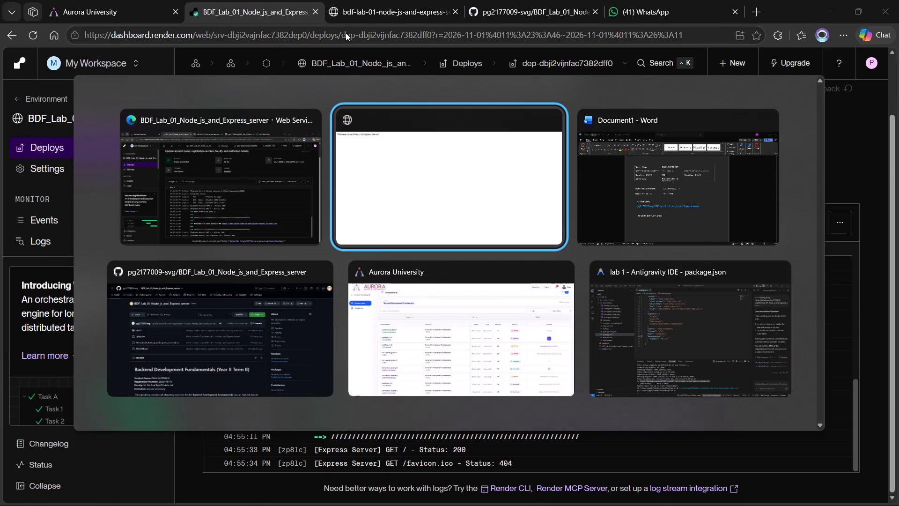
pyautogui.hotkey('alt', 'Tab')
pyautogui.hotkey('ctrl', 'v')
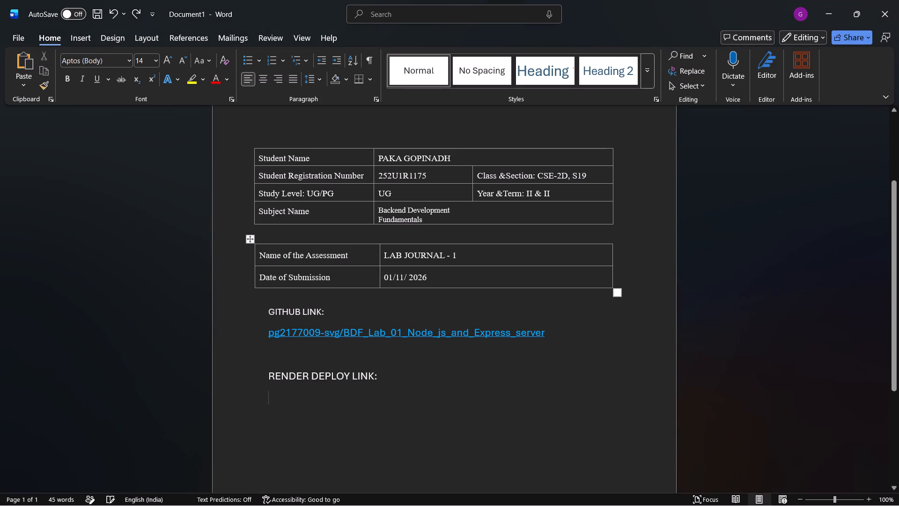
pyautogui.click(533, 413)
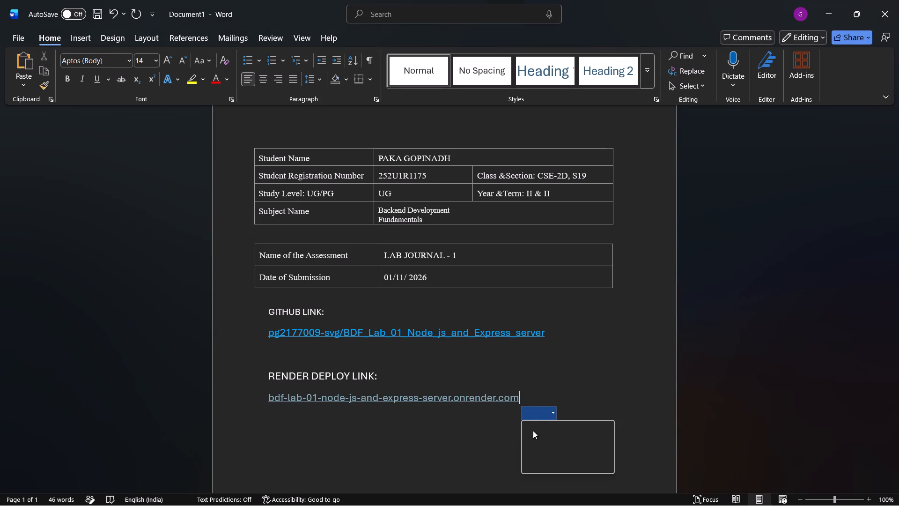
pyautogui.click(533, 440)
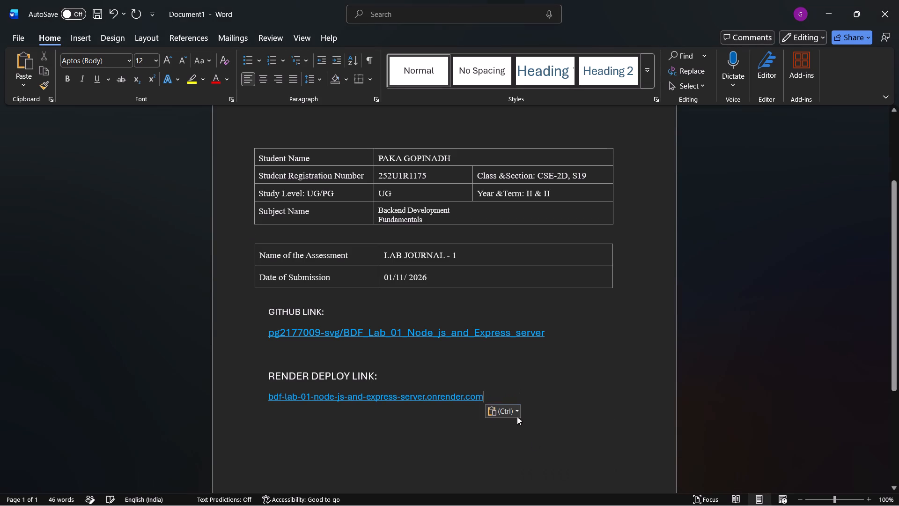
# Increase the font size of the pasted Render deployment link to 16.
pyautogui.hotkey('shift', 'Left')
pyautogui.hotkey('shift', 'Left')
pyautogui.hotkey('shift', 'Left')
pyautogui.hotkey('shift', 'Left')
pyautogui.hotkey('shift', 'Left')
pyautogui.hotkey('shift', 'Left')
pyautogui.hotkey('shift', 'Left')
pyautogui.hotkey('shift', 'Left')
pyautogui.hotkey('shift', 'Left')
pyautogui.hotkey('shift', 'Left')
pyautogui.hotkey('shift', 'Left')
pyautogui.hotkey('shift', 'Left')
pyautogui.hotkey('shift', 'Left')
pyautogui.hotkey('shift', 'Left')
pyautogui.hotkey('shift', 'Left')
pyautogui.hotkey('shift', 'Left')
pyautogui.hotkey('shift', 'Left')
pyautogui.hotkey('shift', 'Left')
pyautogui.hotkey('shift', 'Left')
pyautogui.hotkey('shift', 'Left')
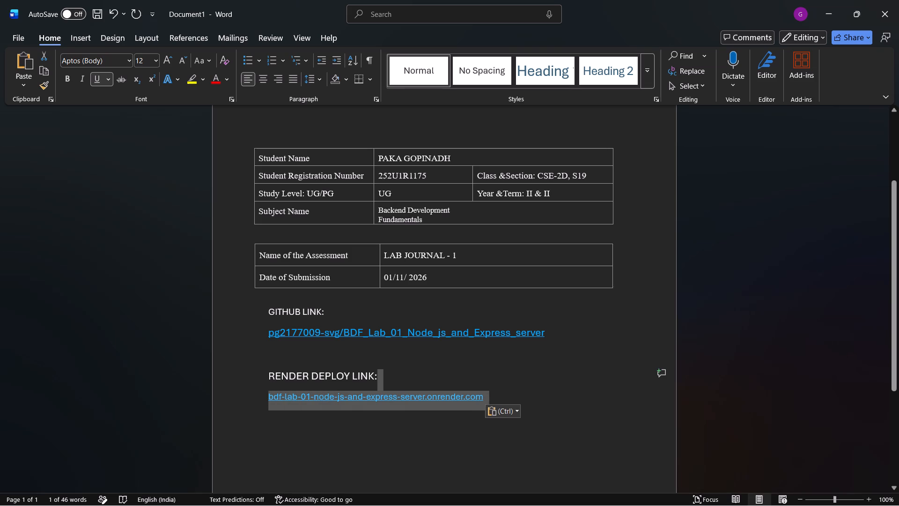
pyautogui.hotkey('shift', 'Right')
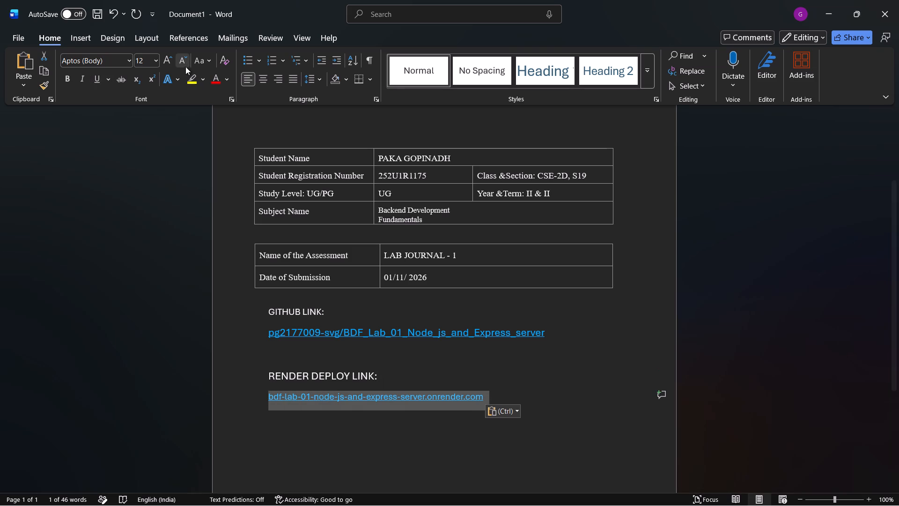
pyautogui.click(166, 60)
pyautogui.doubleClick(166, 60)
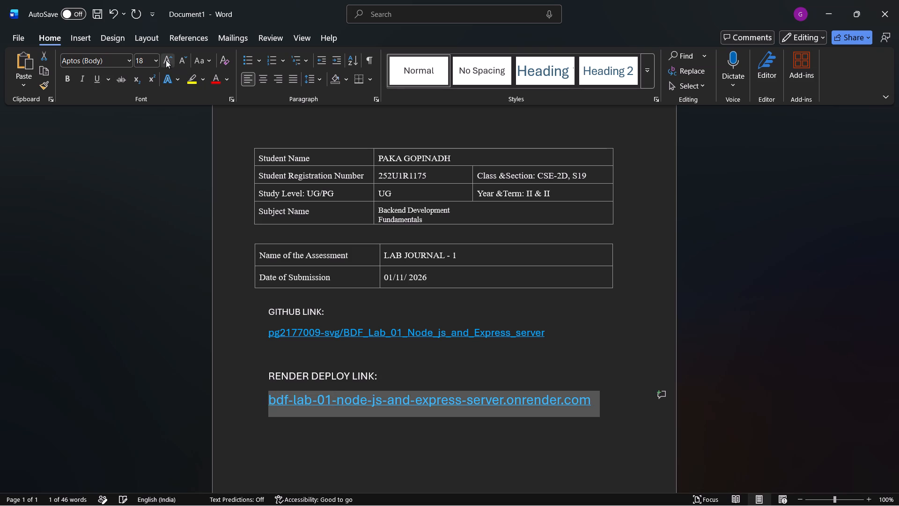
pyautogui.click(184, 64)
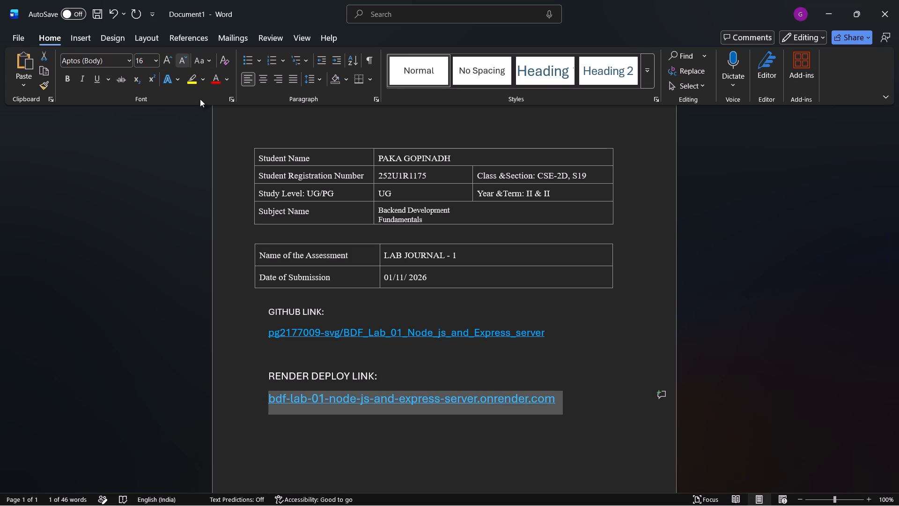
pyautogui.click(453, 397)
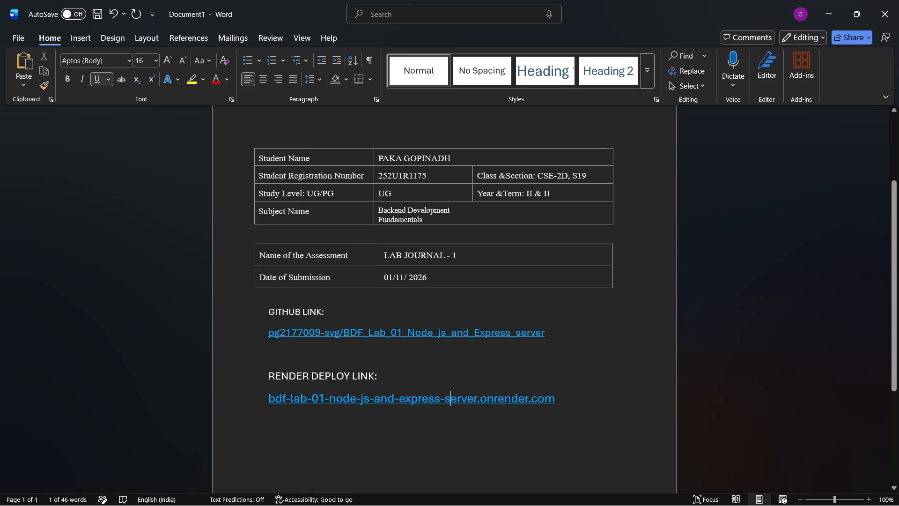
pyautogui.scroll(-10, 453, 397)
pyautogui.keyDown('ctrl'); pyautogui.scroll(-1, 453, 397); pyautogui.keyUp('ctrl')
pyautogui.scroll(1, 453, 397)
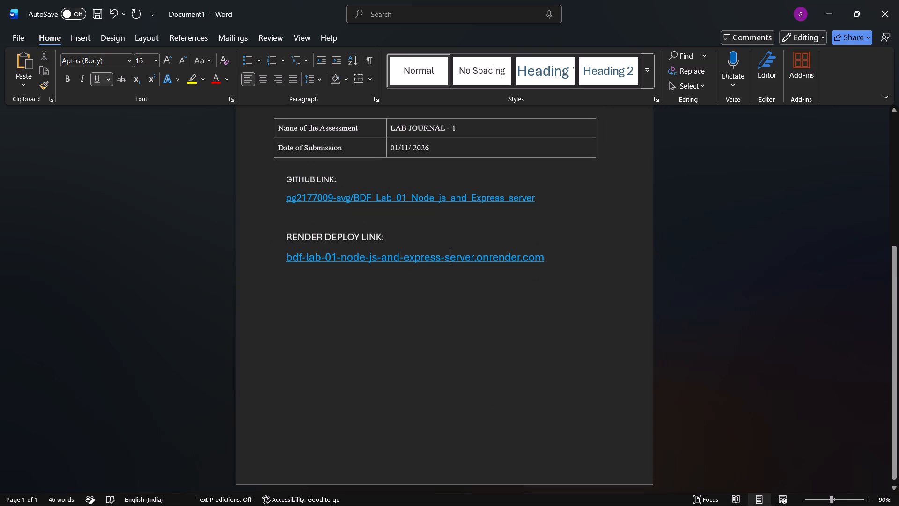
# Enlarge all the document's text, including both tables and the GitHub and Render link sections, by one net font-size increment.
pyautogui.scroll(1, 453, 397)
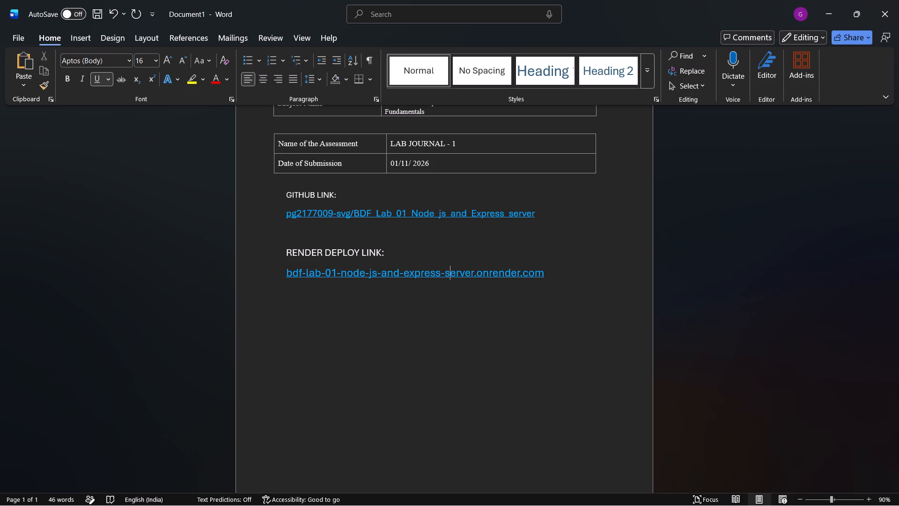
pyautogui.scroll(2, 453, 397)
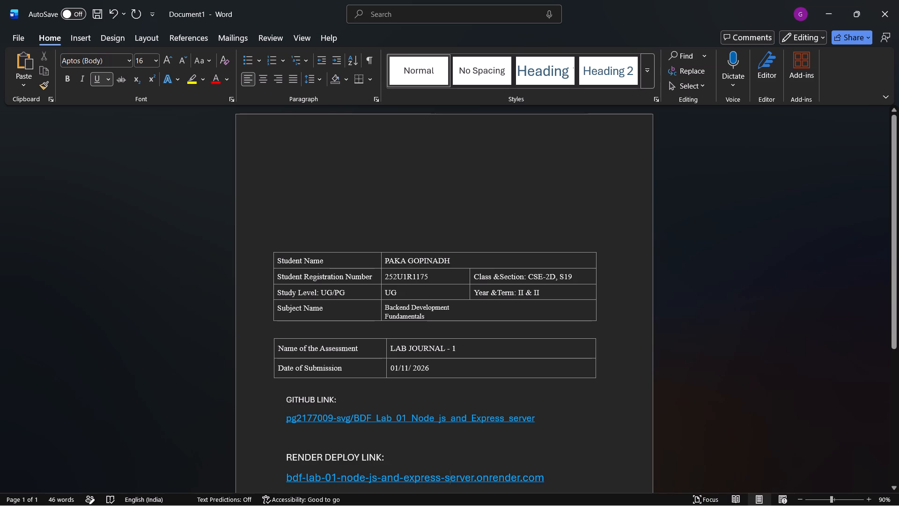
pyautogui.scroll(-1, 453, 397)
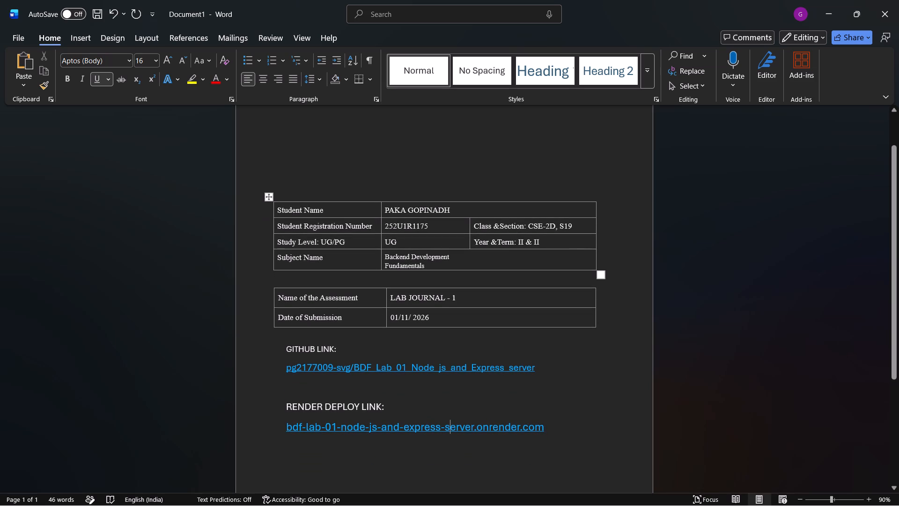
pyautogui.moveTo(258, 188); pyautogui.dragTo(577, 437)
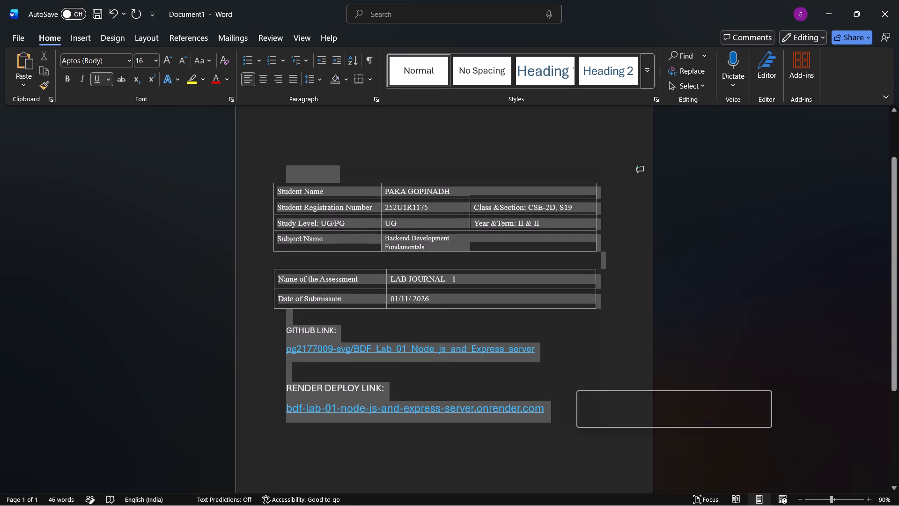
pyautogui.click(165, 58)
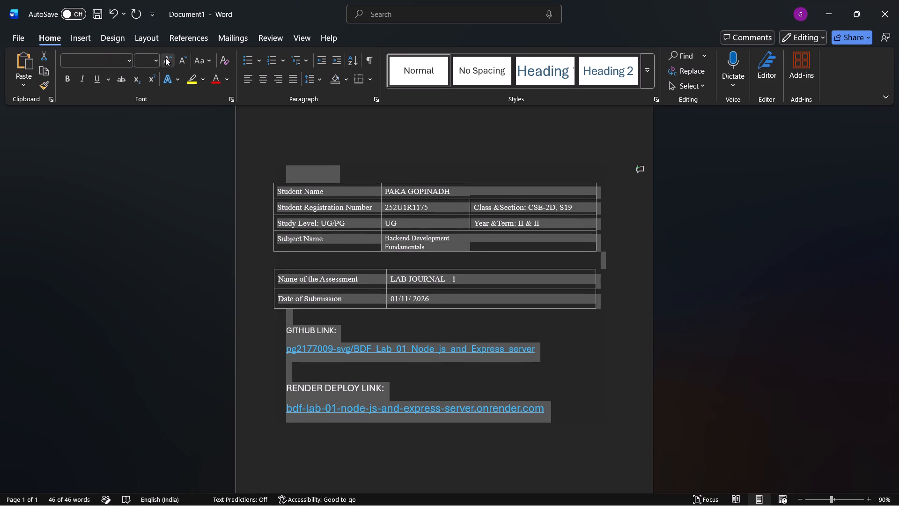
pyautogui.click(165, 58)
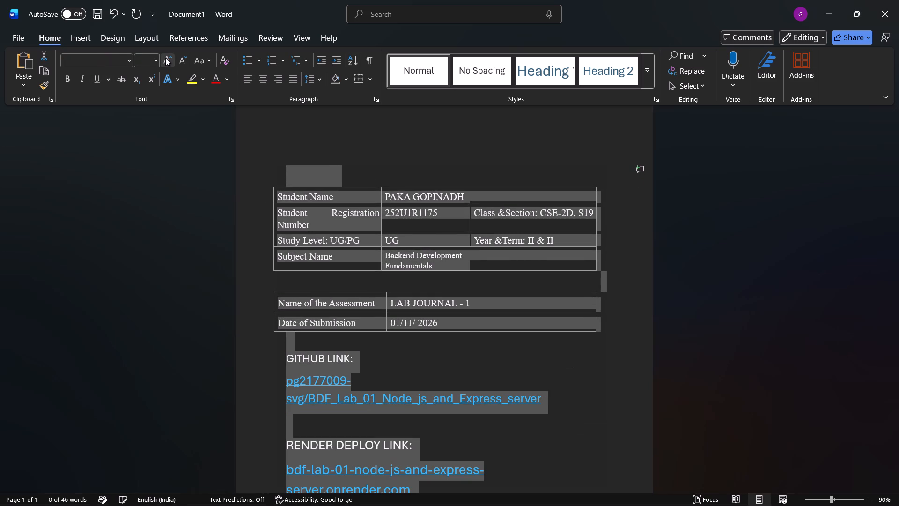
pyautogui.click(184, 57)
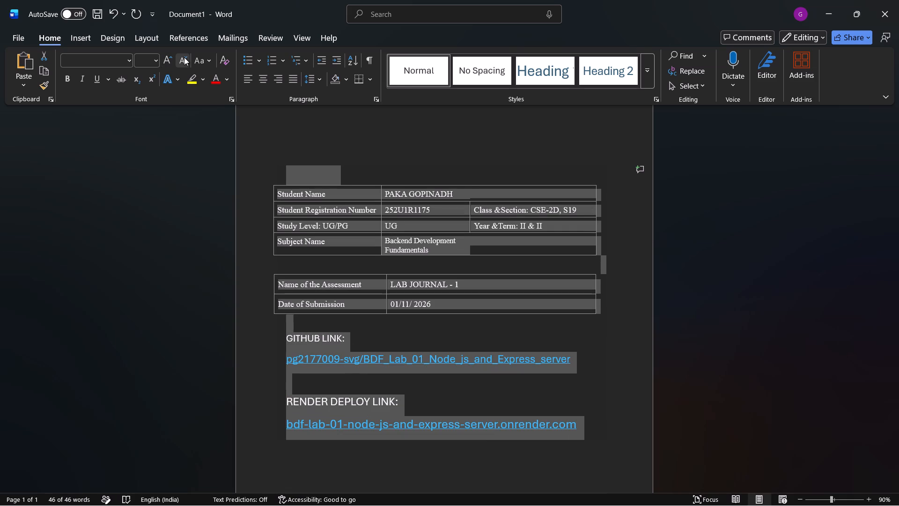
pyautogui.click(490, 357)
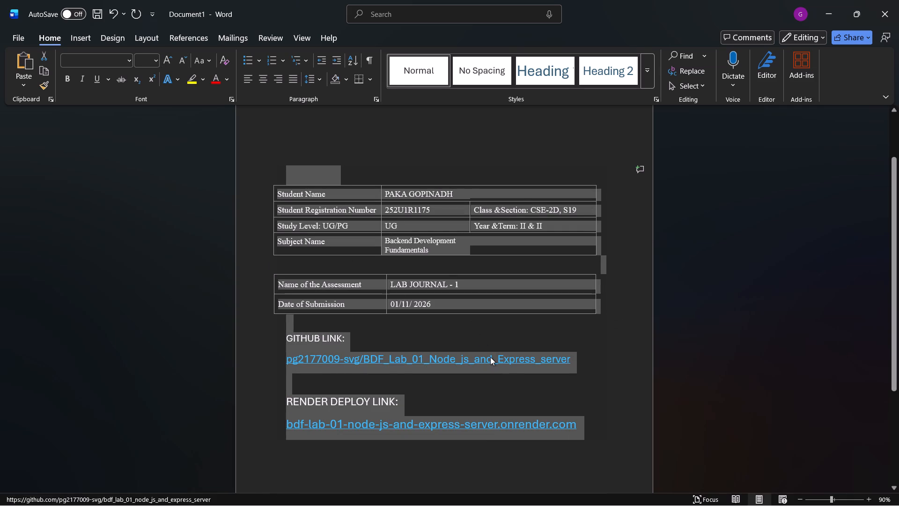
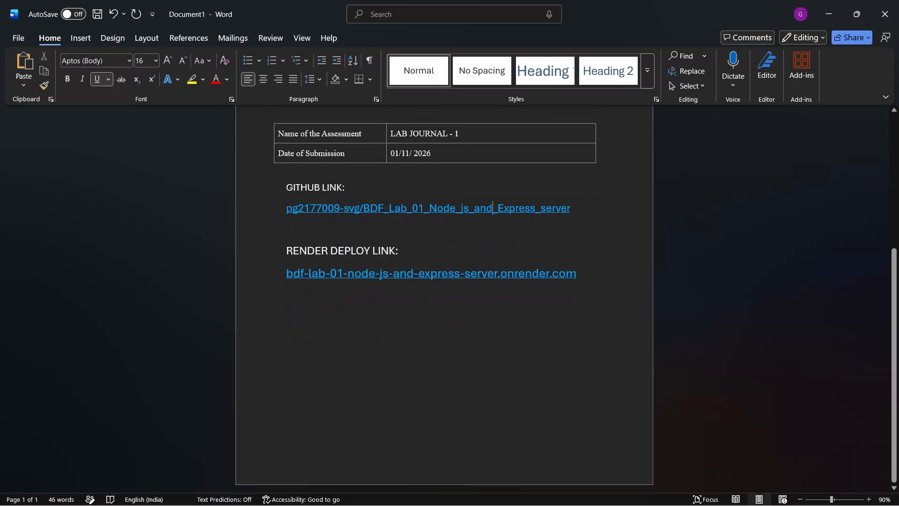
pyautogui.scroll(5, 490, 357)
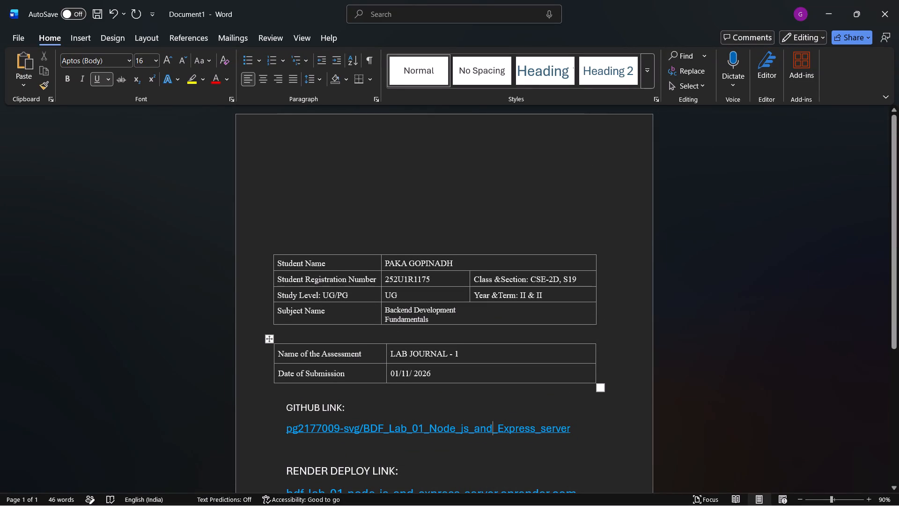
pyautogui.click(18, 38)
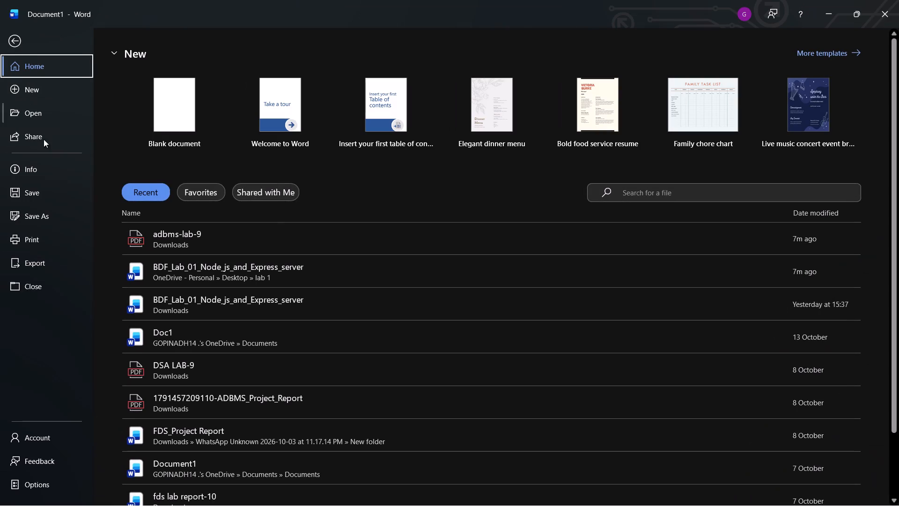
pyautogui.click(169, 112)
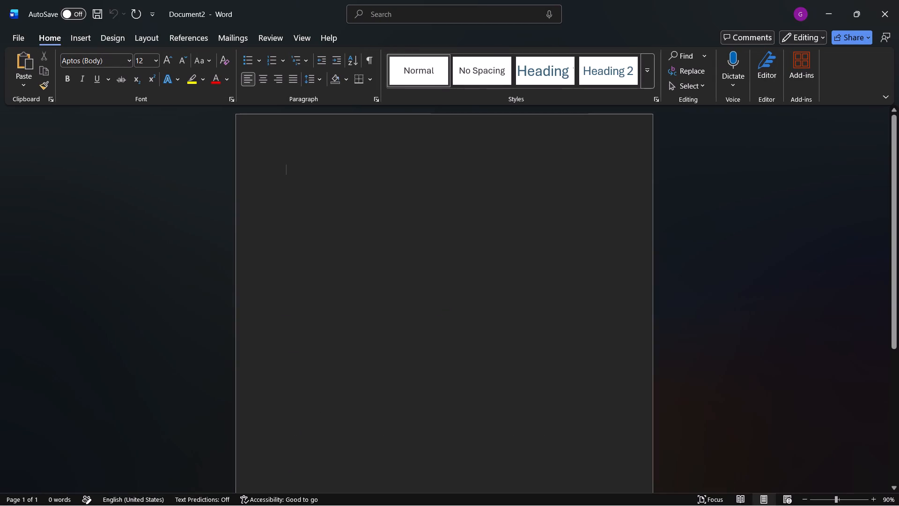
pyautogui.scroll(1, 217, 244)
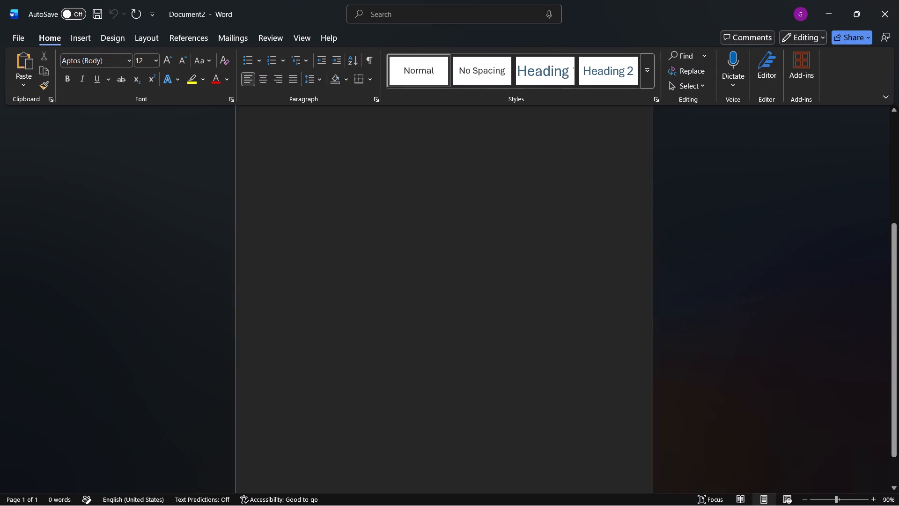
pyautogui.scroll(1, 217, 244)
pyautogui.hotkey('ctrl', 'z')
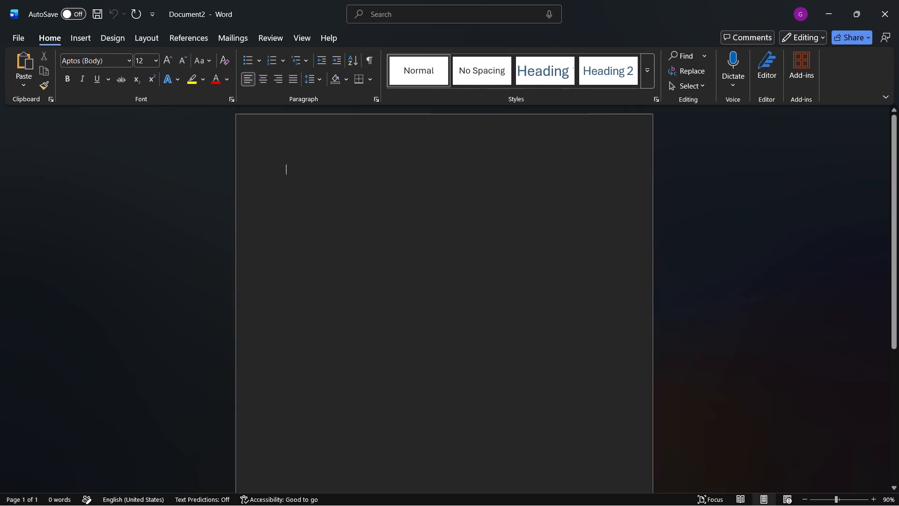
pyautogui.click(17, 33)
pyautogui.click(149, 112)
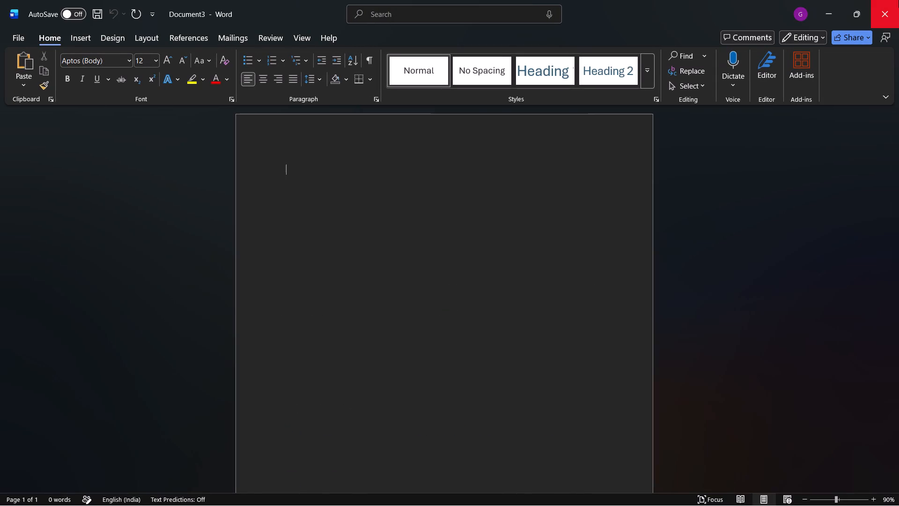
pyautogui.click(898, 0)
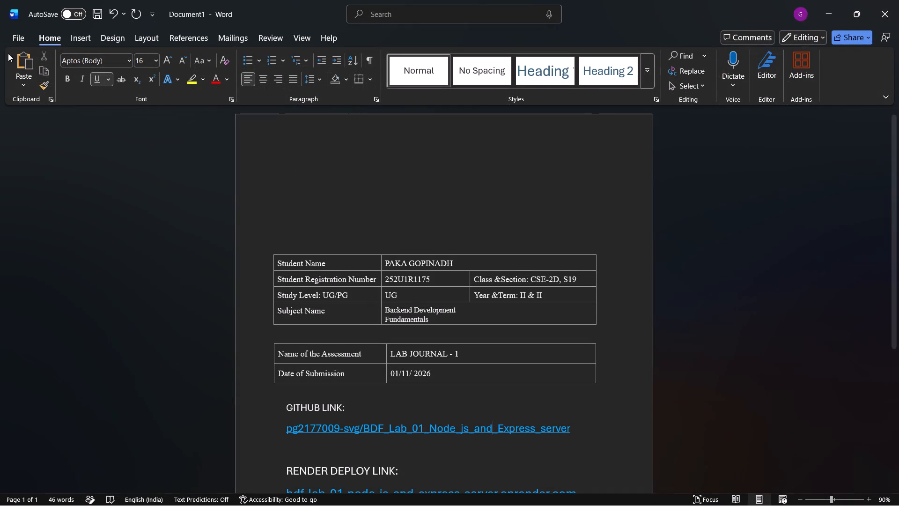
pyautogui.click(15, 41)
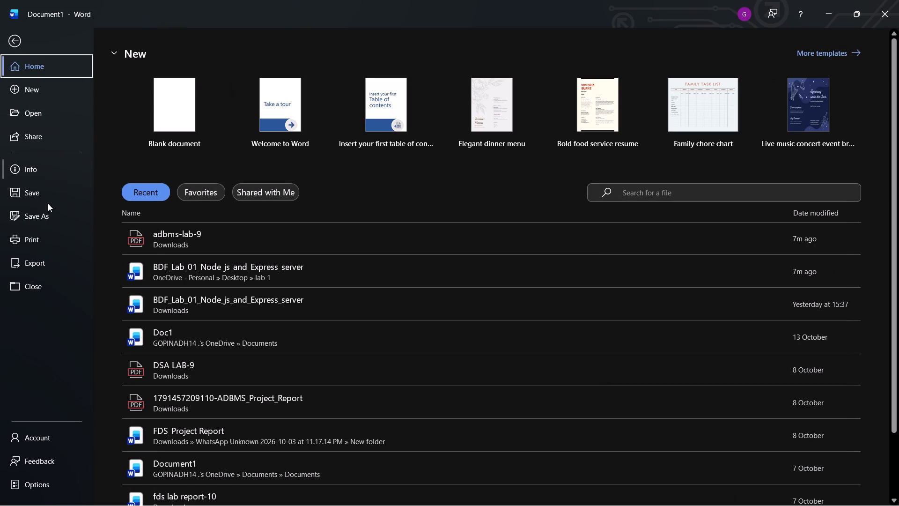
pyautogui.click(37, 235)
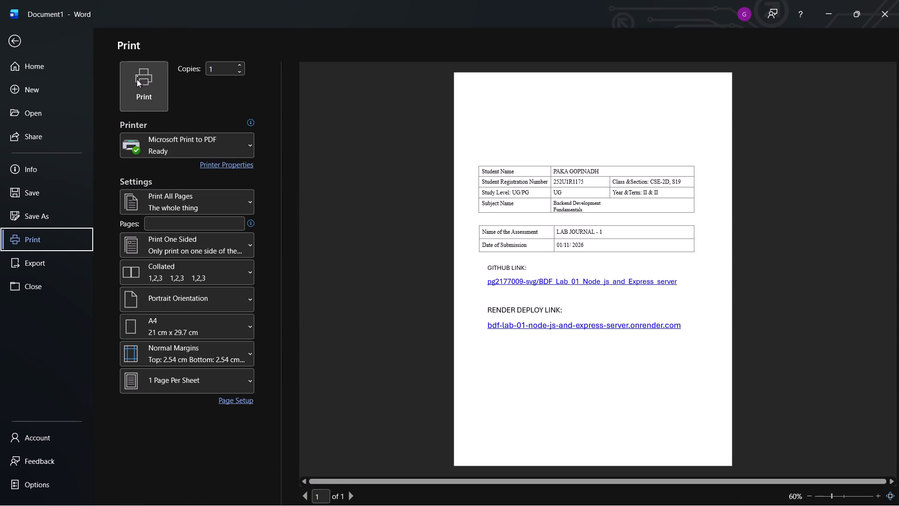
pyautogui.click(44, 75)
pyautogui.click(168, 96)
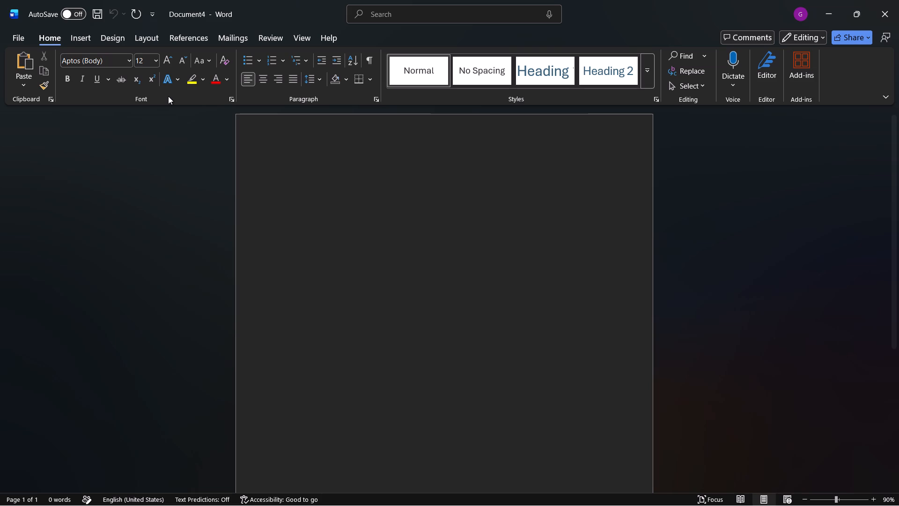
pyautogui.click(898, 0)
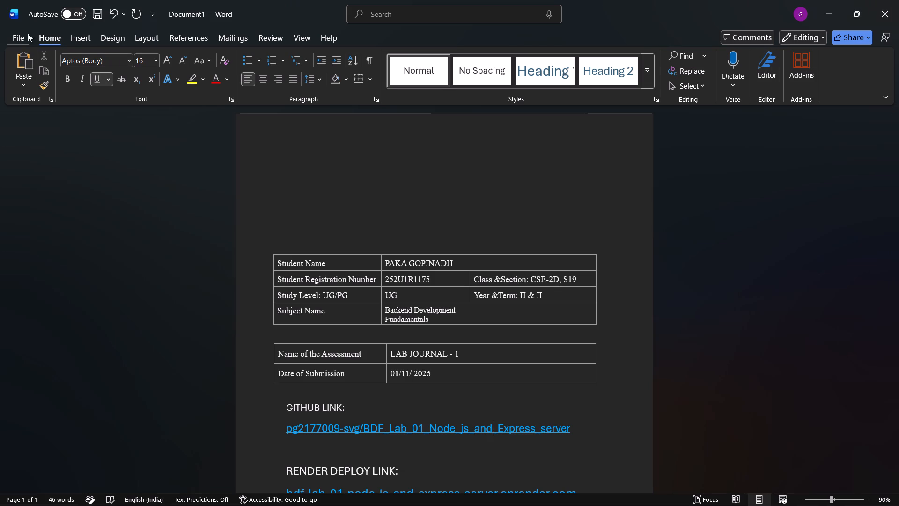
# Print the lab report to PDF with Microsoft Print to PDF, saving it in Documents as Lab 1 BED.
pyautogui.click(22, 34)
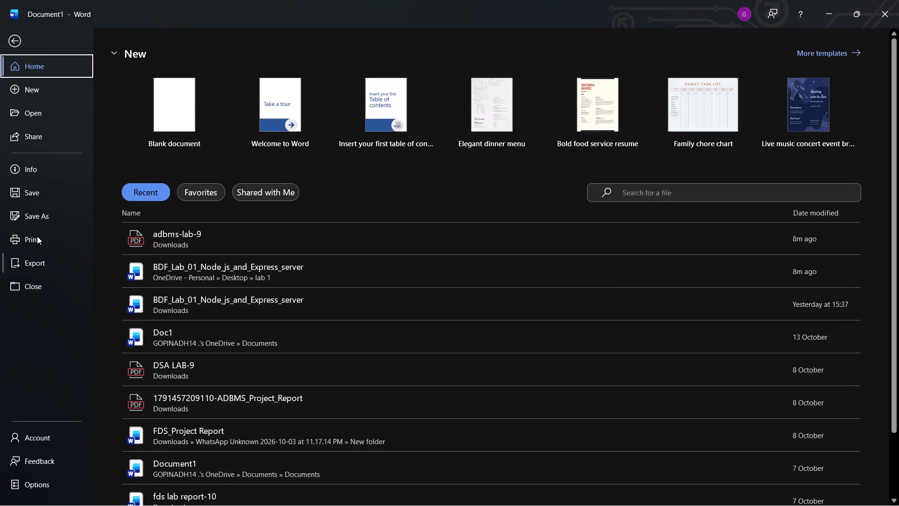
pyautogui.click(37, 236)
pyautogui.click(133, 79)
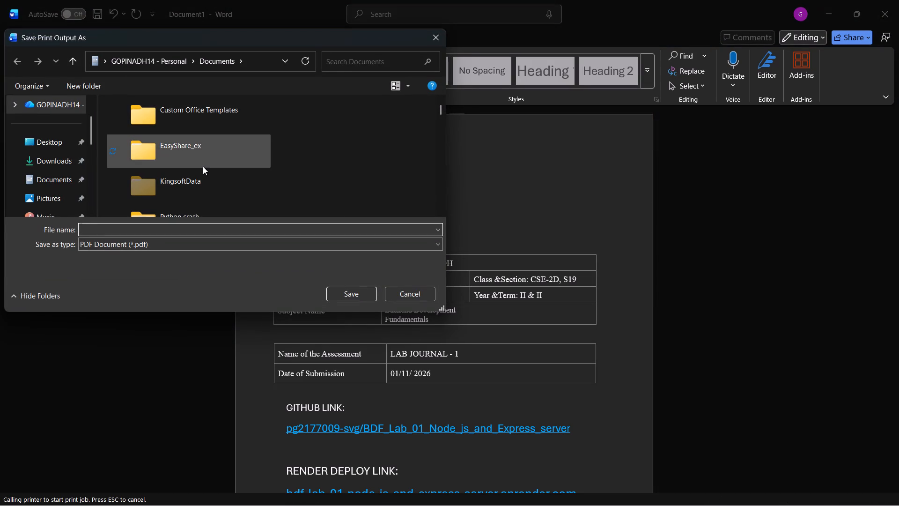
pyautogui.write('Lab')
pyautogui.press('space')
pyautogui.write('1')
pyautogui.press('space')
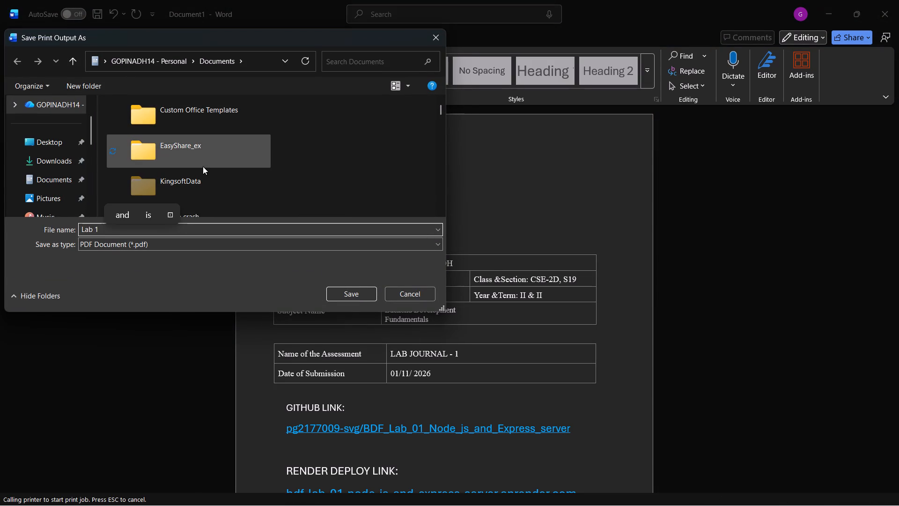
pyautogui.hotkey('shift', 'b')
pyautogui.hotkey('shift', 'e')
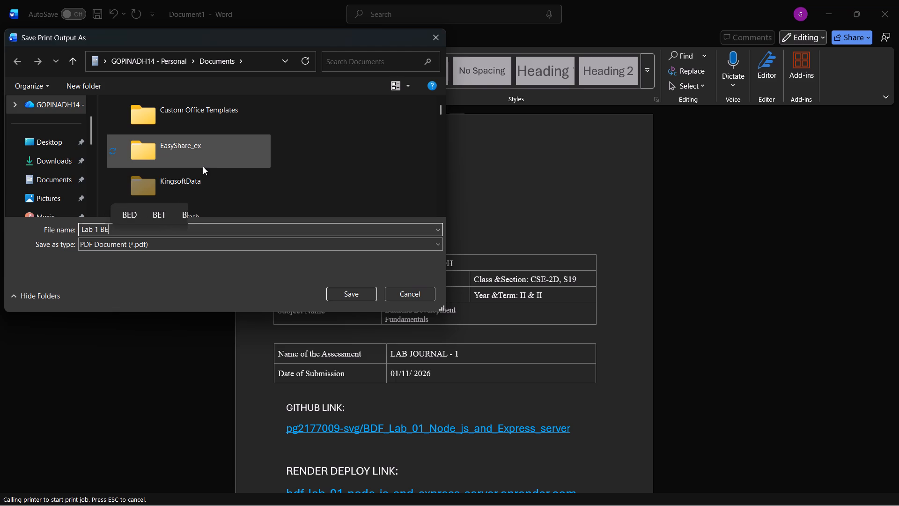
pyautogui.hotkey('shift', 'd')
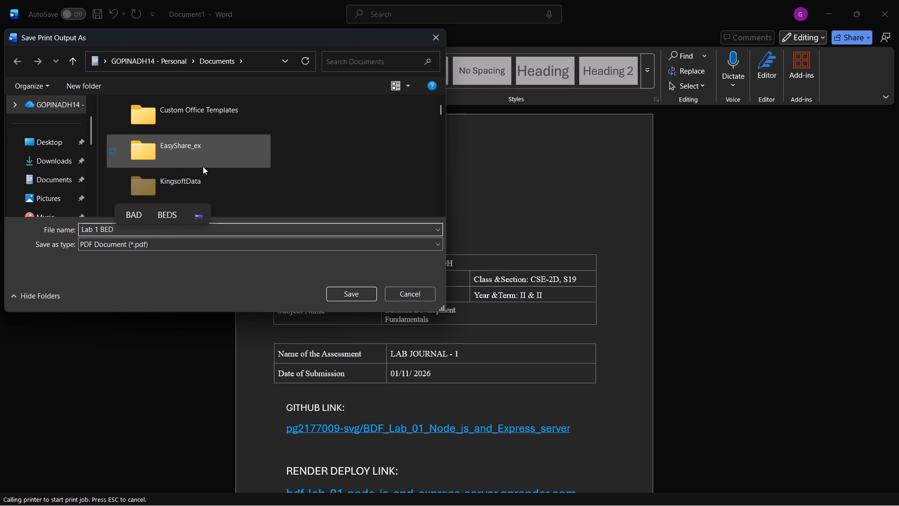
pyautogui.press('Return')
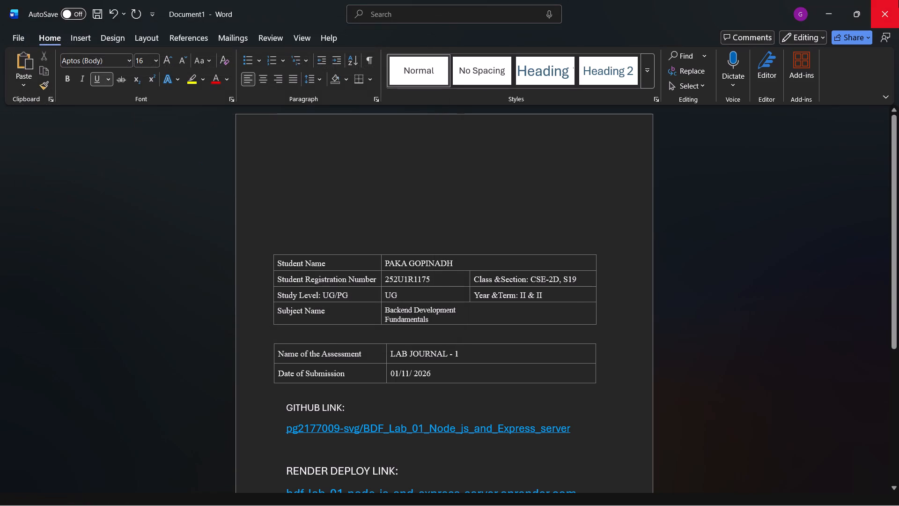
# Close the Word lab report without saving it, and close the leftover blank document.
pyautogui.click(891, 12)
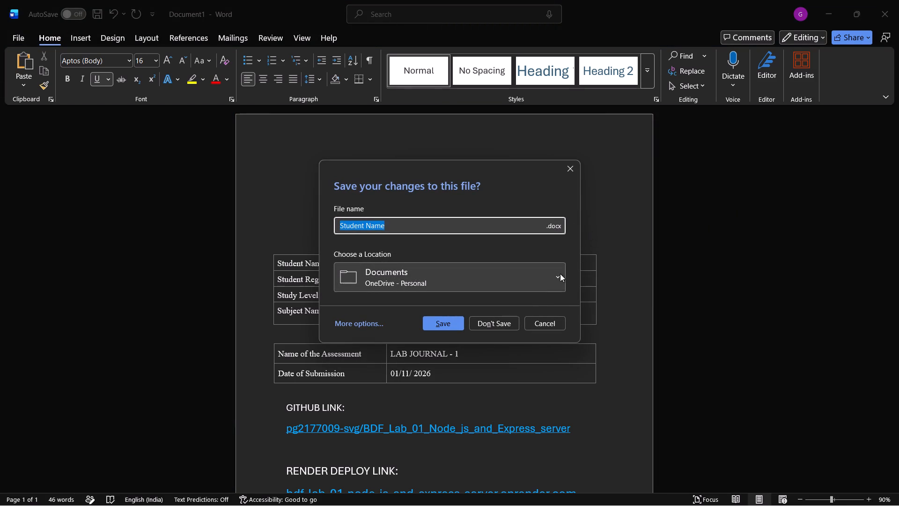
pyautogui.click(506, 324)
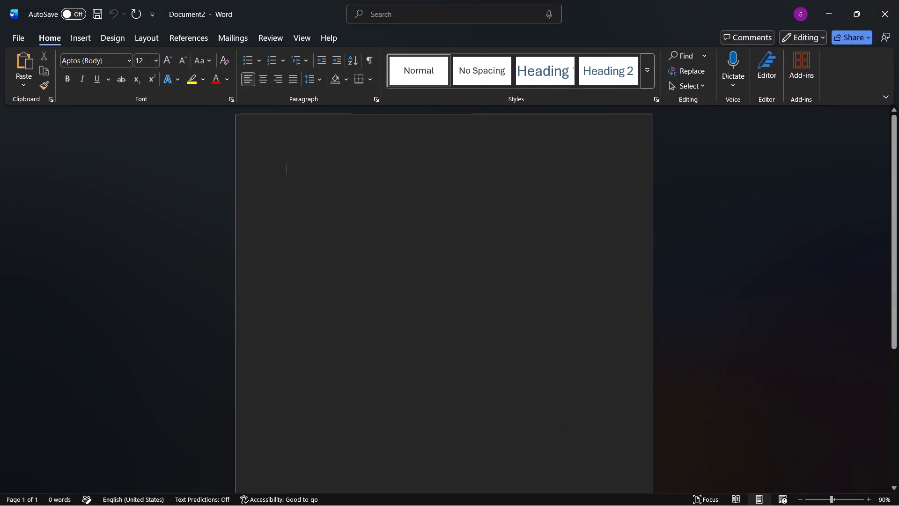
pyautogui.click(898, 0)
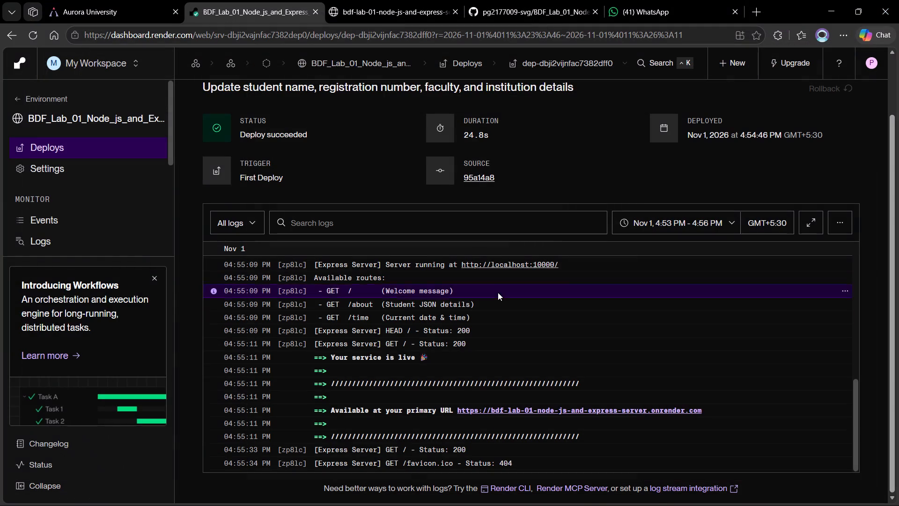
# Look through the Documents folder in File Explorer for the Lab 1 BED PDF.
pyautogui.press('super+e')
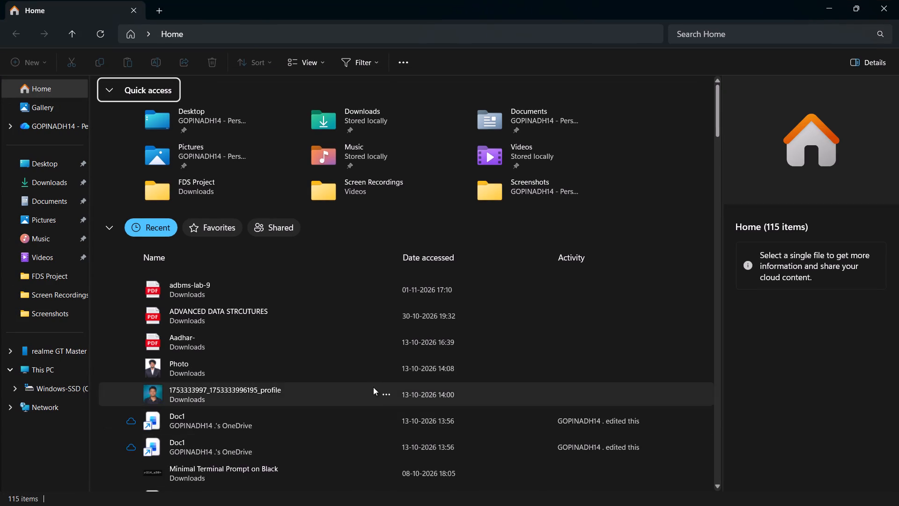
pyautogui.click(44, 202)
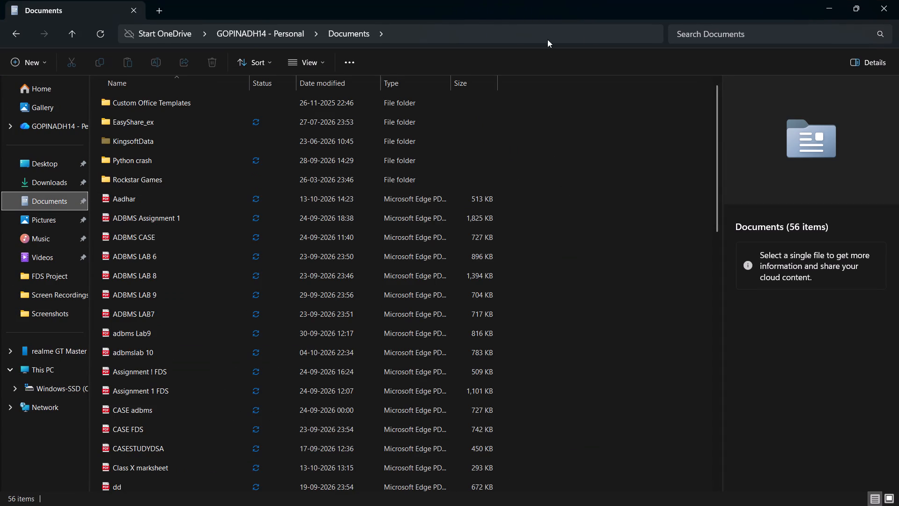
pyautogui.scroll(-5, 476, 277)
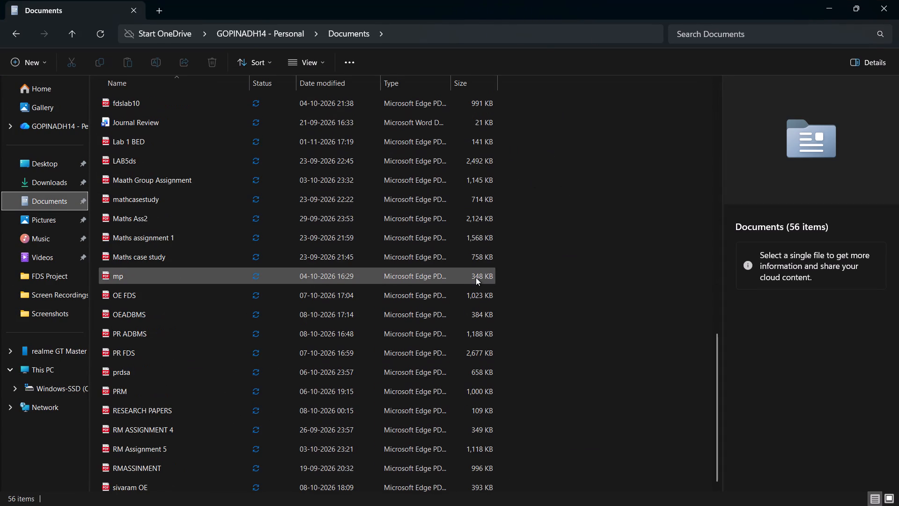
pyautogui.scroll(-4, 476, 277)
pyautogui.scroll(5, 476, 277)
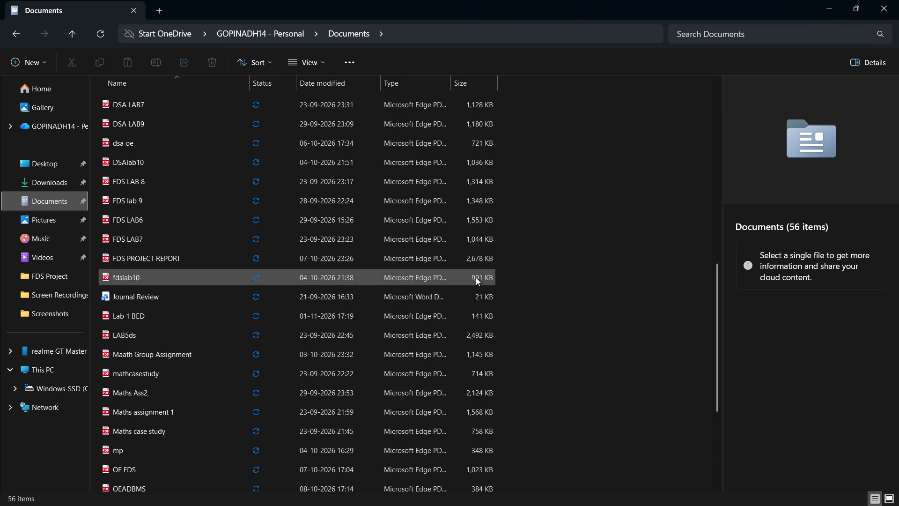
pyautogui.scroll(6, 476, 277)
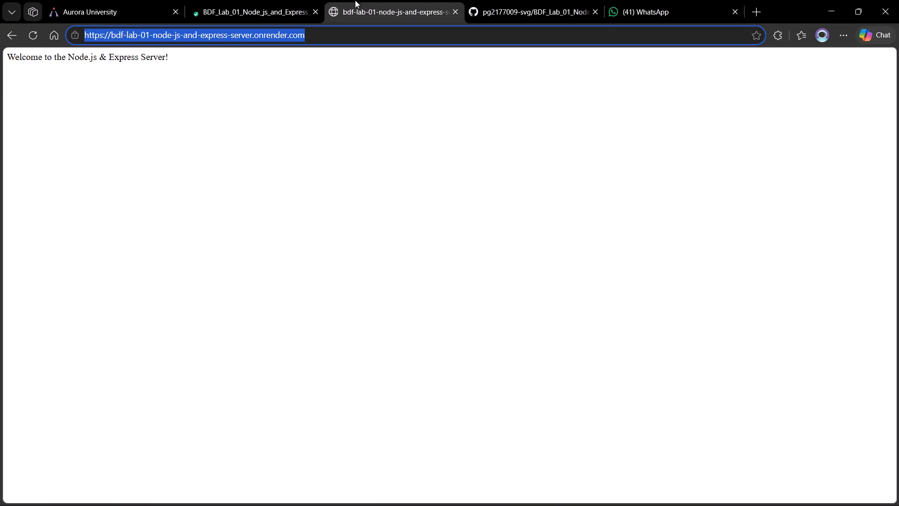
# Switch to Edge and close the deployed Node.js and Express service page.
pyautogui.click(458, 10)
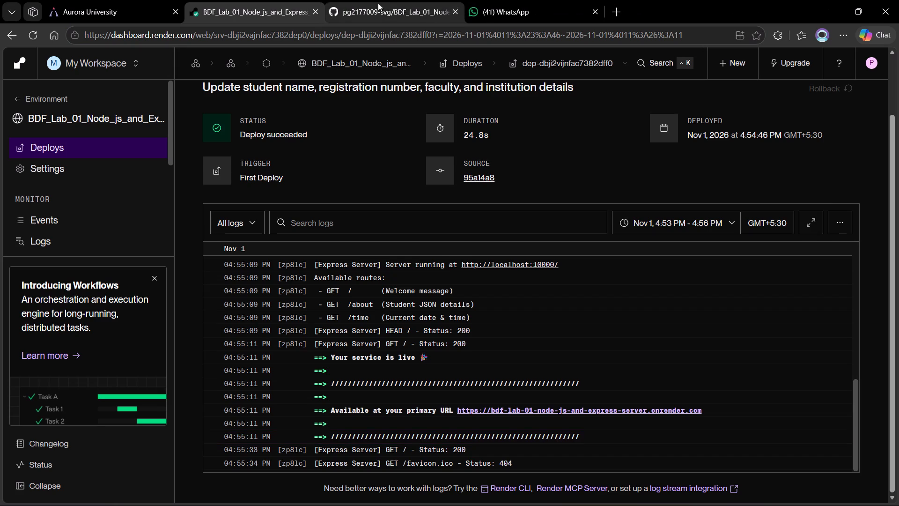
# Upload the Lab 1 BED PDF from Documents as the Lab Report 1 submission on the Aurora University assessments page.
pyautogui.click(101, 0)
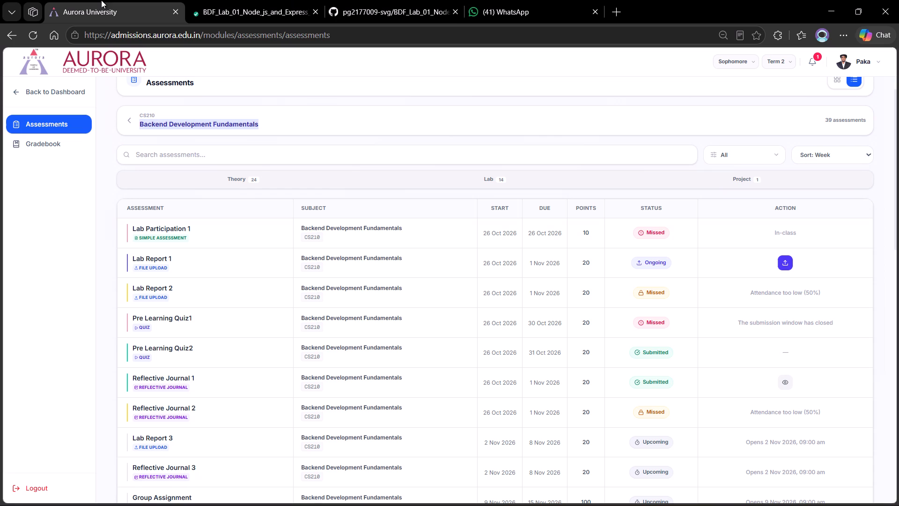
pyautogui.click(783, 264)
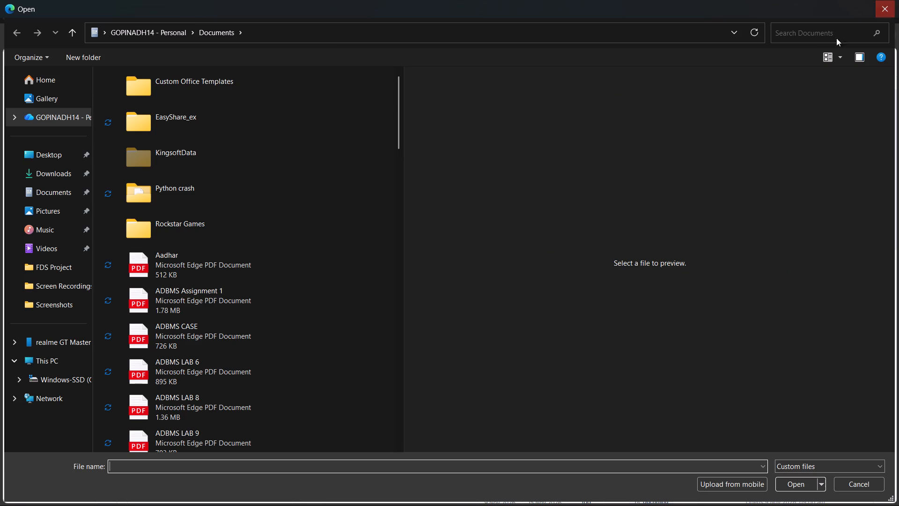
pyautogui.click(827, 33)
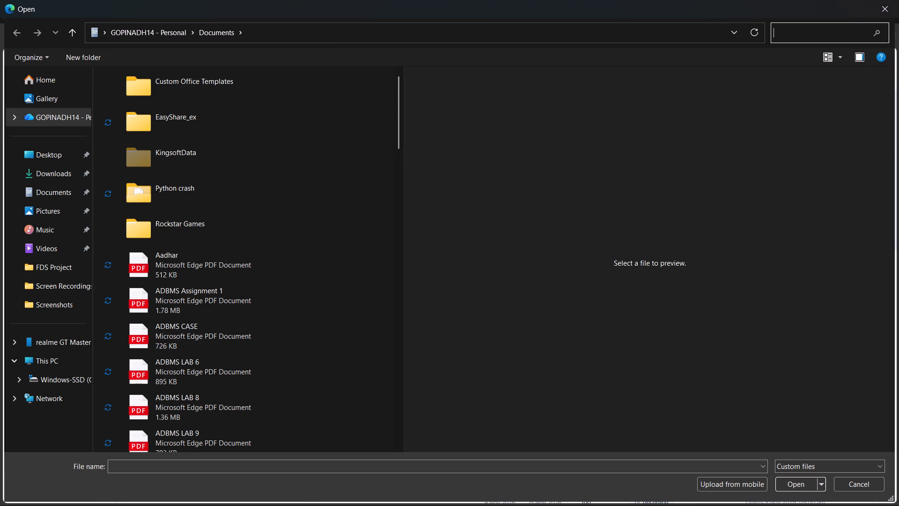
pyautogui.write('Lab')
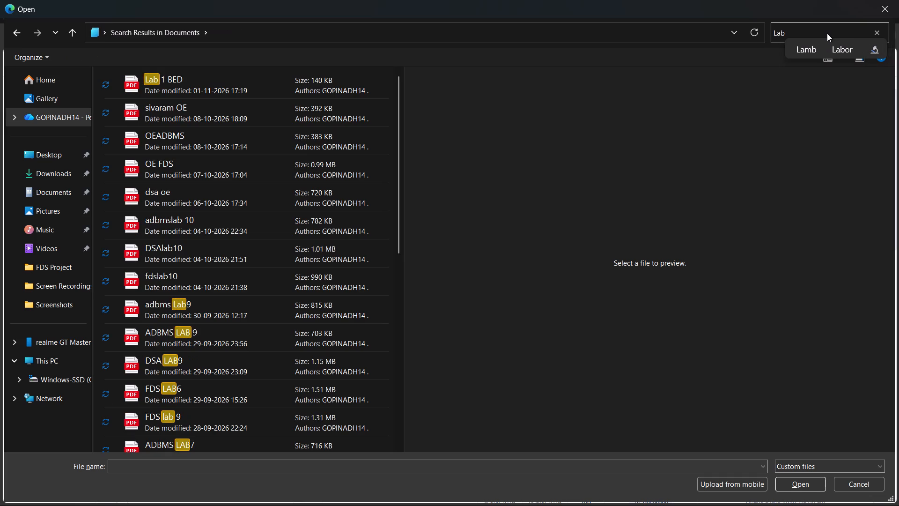
pyautogui.press('1')
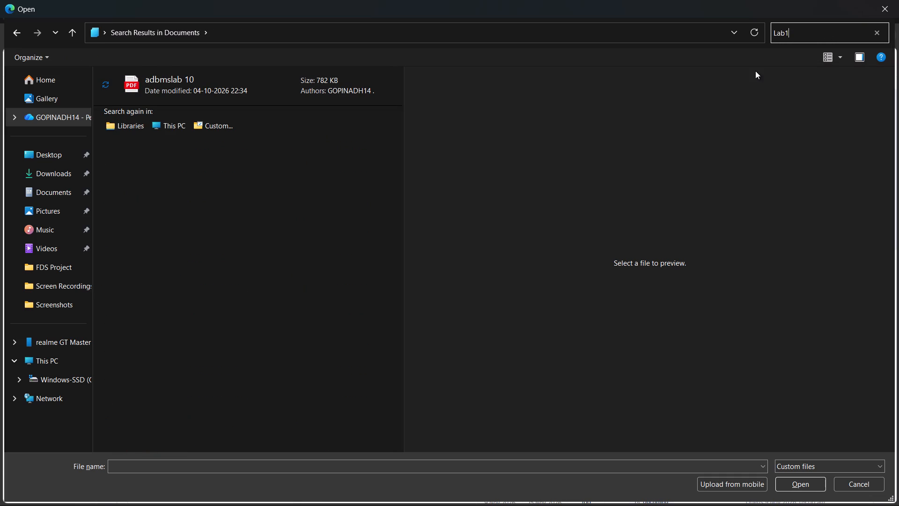
pyautogui.press('BackSpace')
pyautogui.press('space')
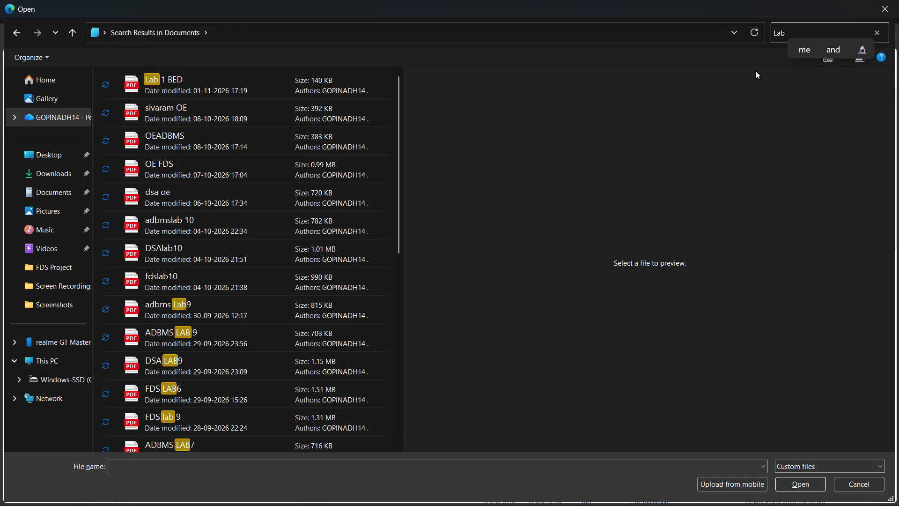
pyautogui.click(272, 95)
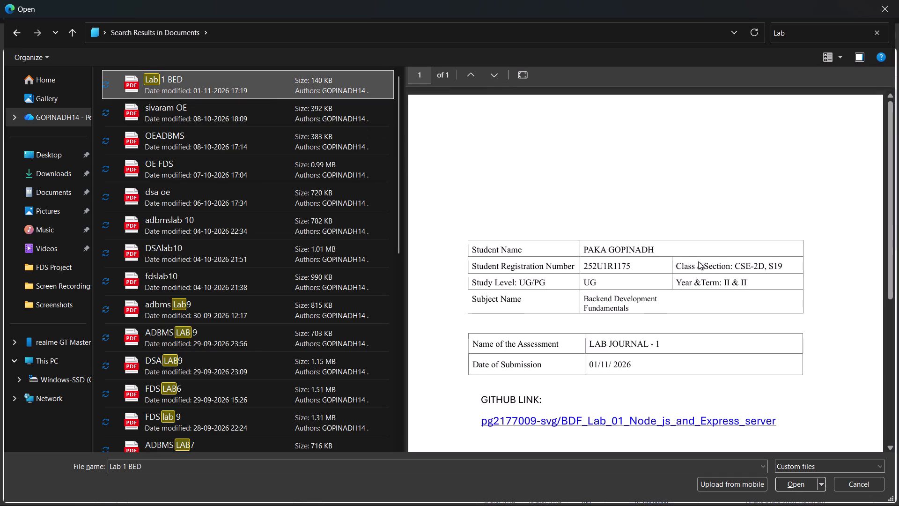
pyautogui.scroll(-3, 698, 261)
pyautogui.scroll(1, 698, 261)
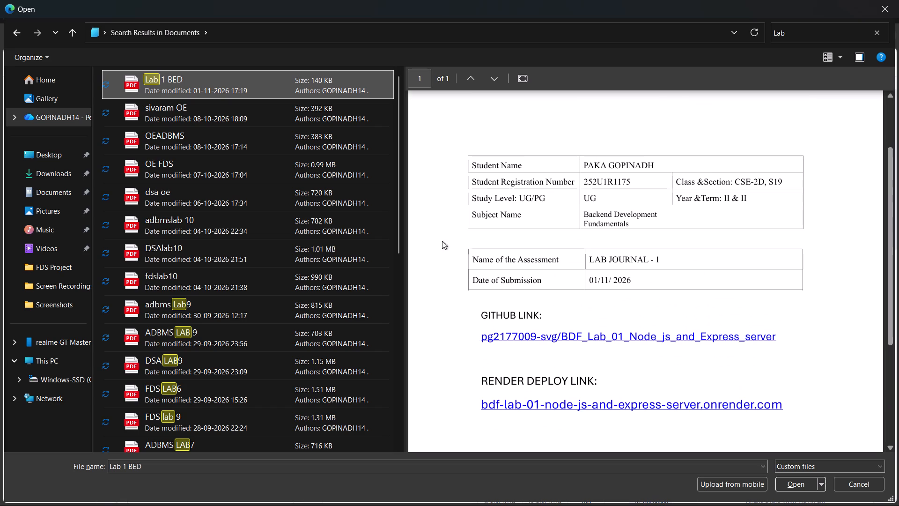
pyautogui.doubleClick(255, 88)
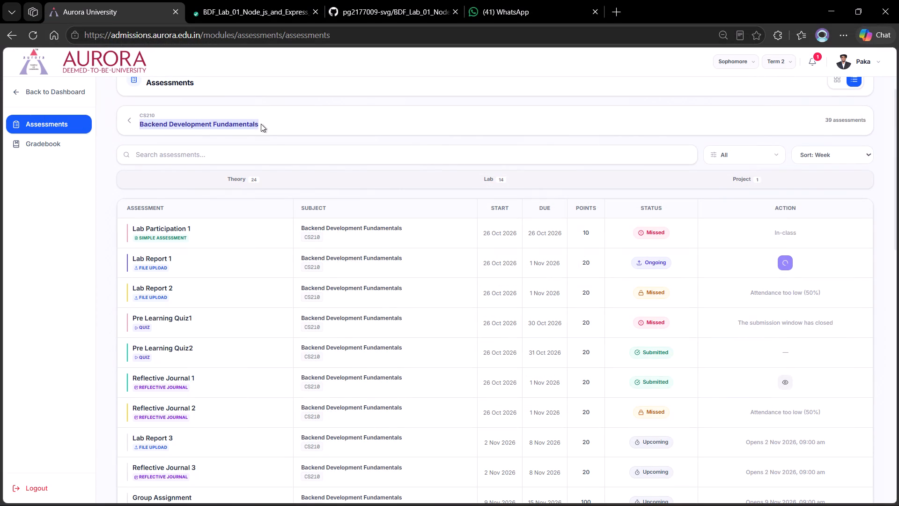
pyautogui.click(272, 131)
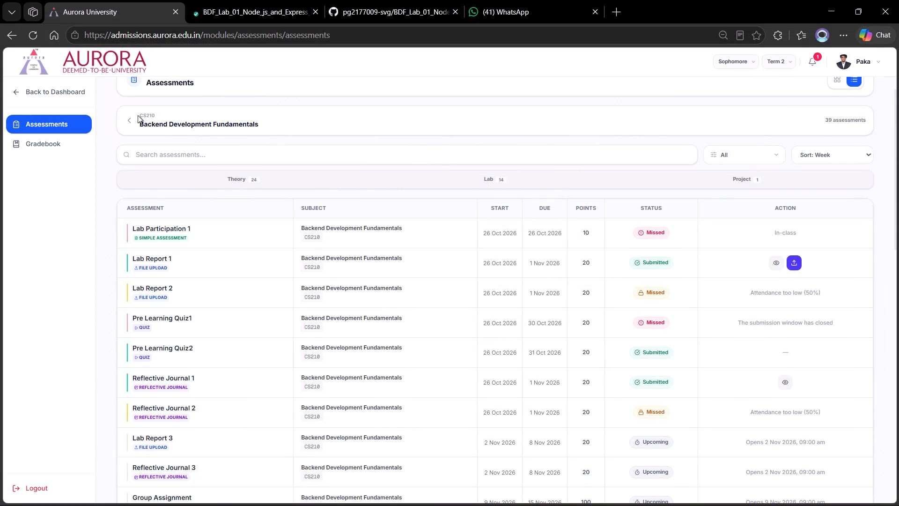
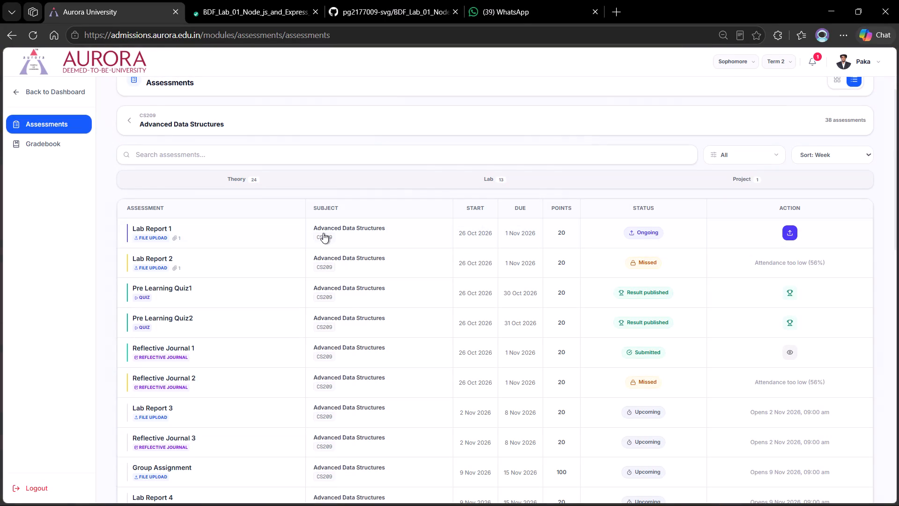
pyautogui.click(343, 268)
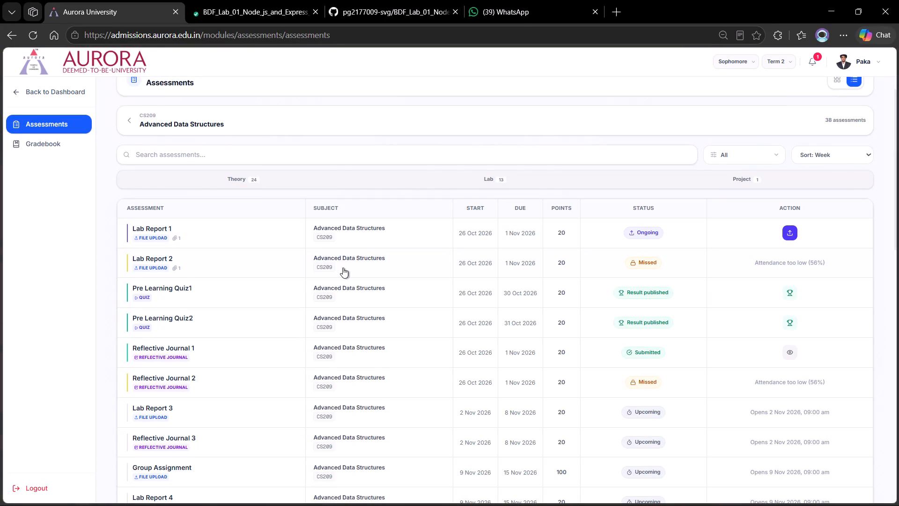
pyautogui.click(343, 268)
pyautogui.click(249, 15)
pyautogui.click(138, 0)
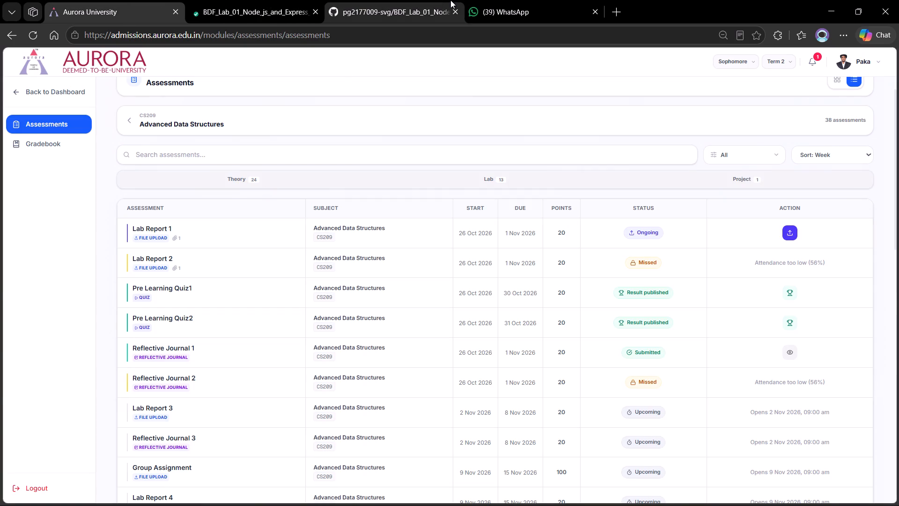
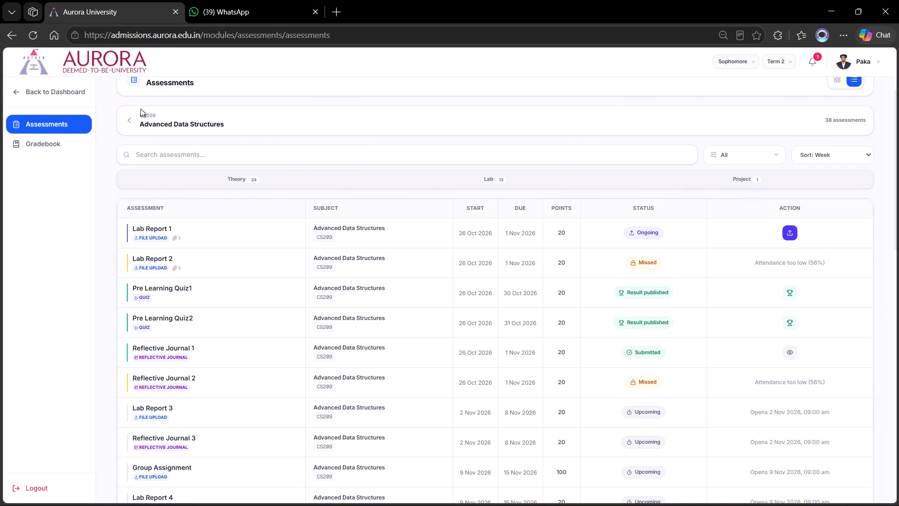
# Leave the Advanced Data Structures assessments and go back to the overview of all subjects.
pyautogui.click(127, 120)
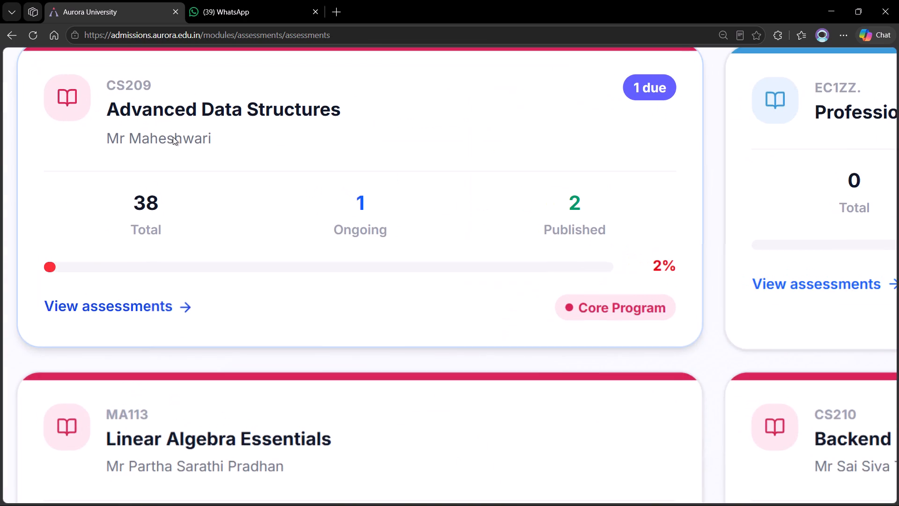
# Open the assessments list of the Advanced Data Structures course (CS209).
pyautogui.hscroll(1, 173, 137)
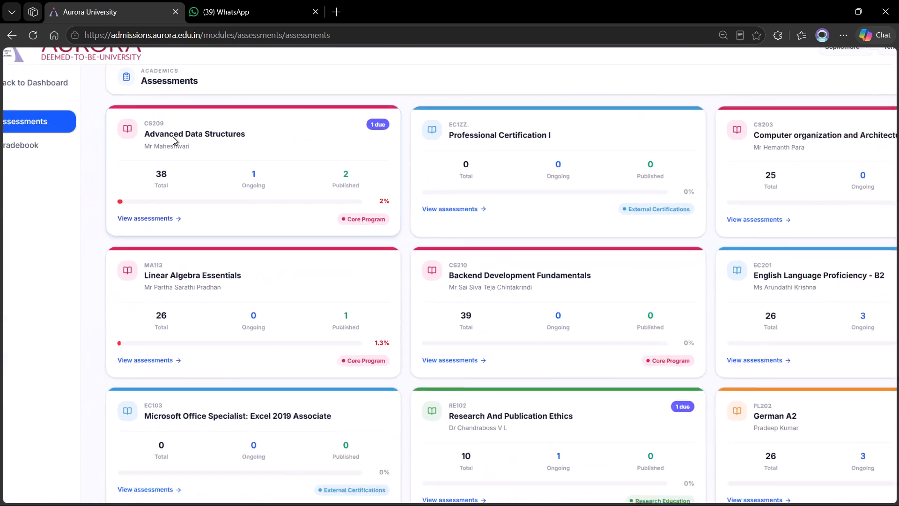
pyautogui.click(223, 166)
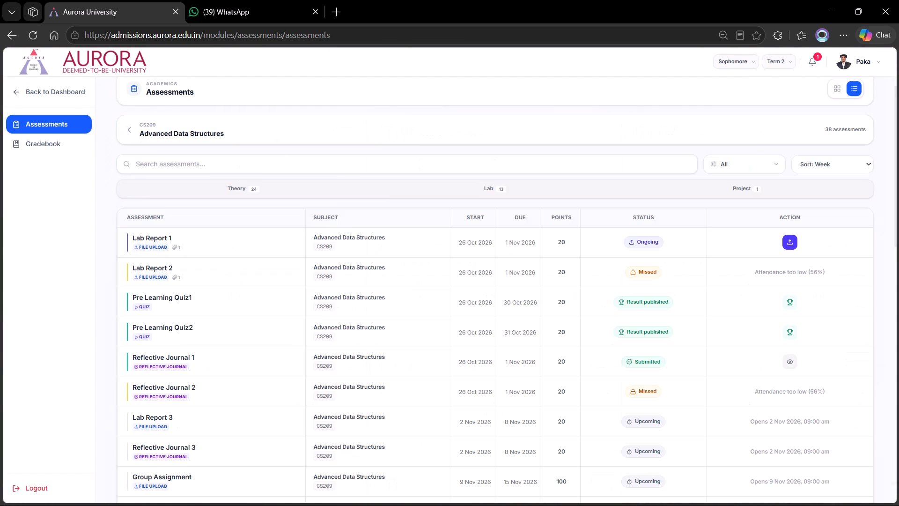